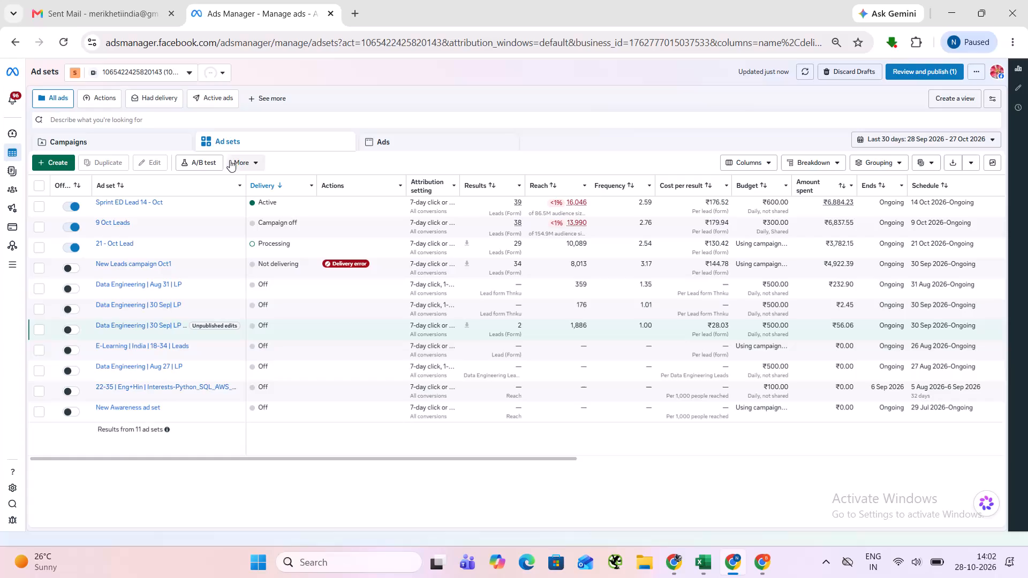
Show the campaigns list with the reporting date range set to 28 Oct 2026.
left_click(151, 147)
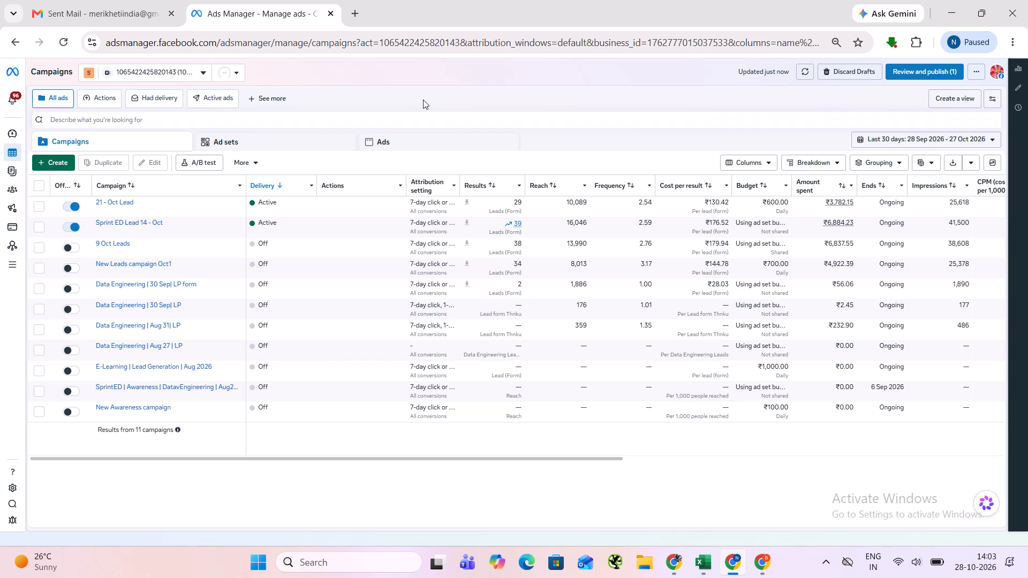
left_click(924, 143)
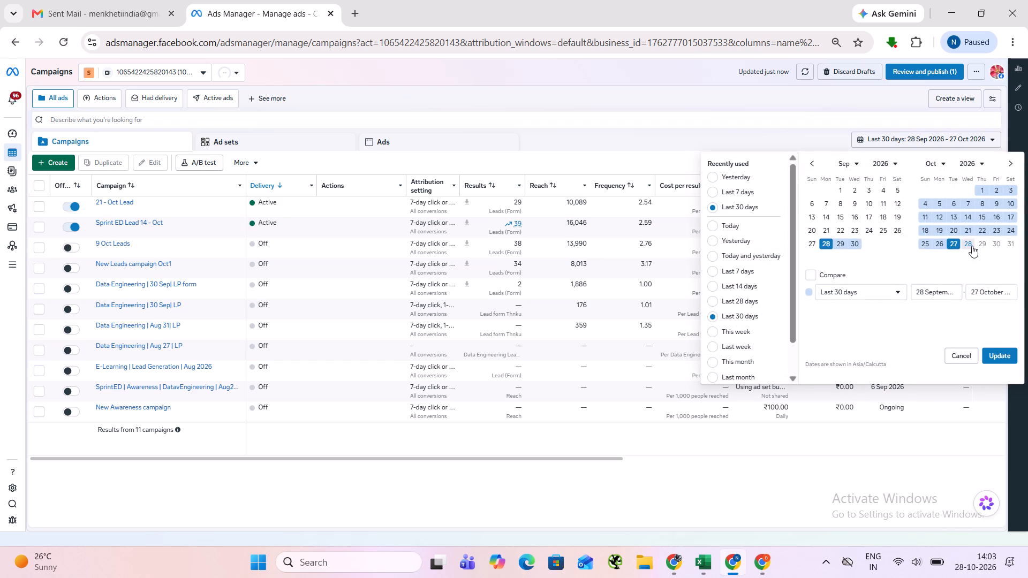
left_click(972, 246)
left_click(995, 360)
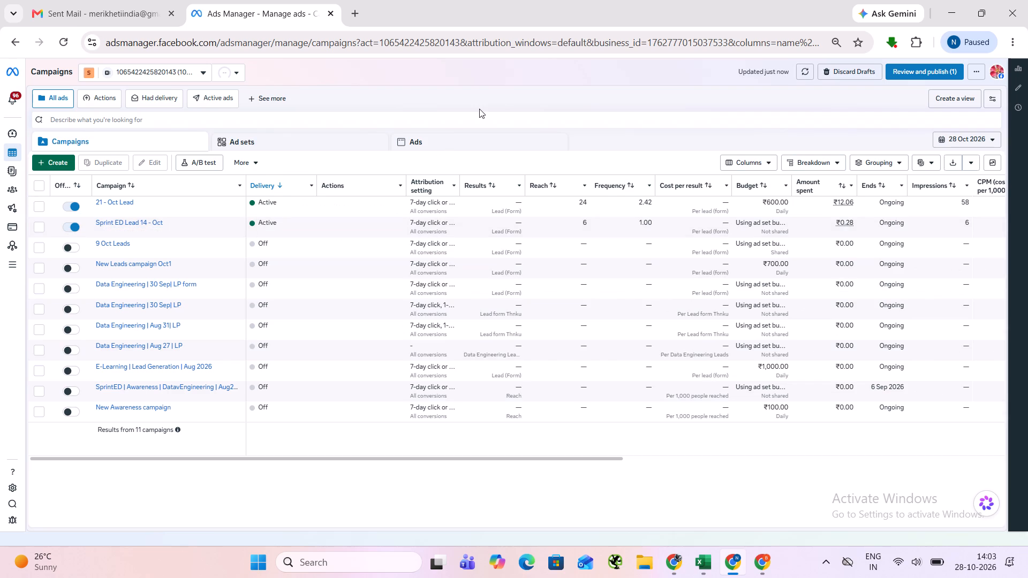
Check the delivery status and spend of the ad sets and ads for the chosen date, reloading the data.
left_click(358, 142)
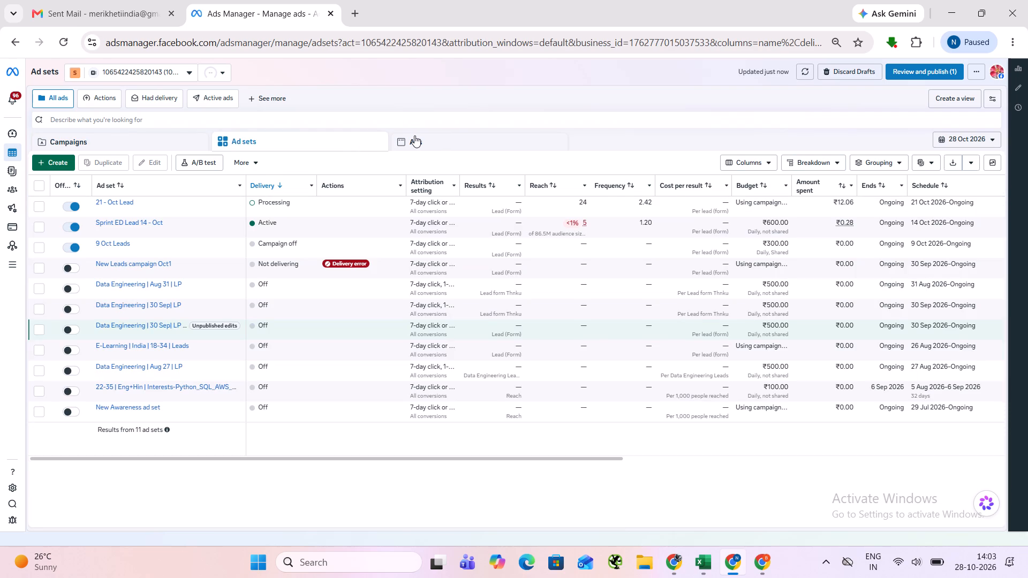
left_click(60, 39)
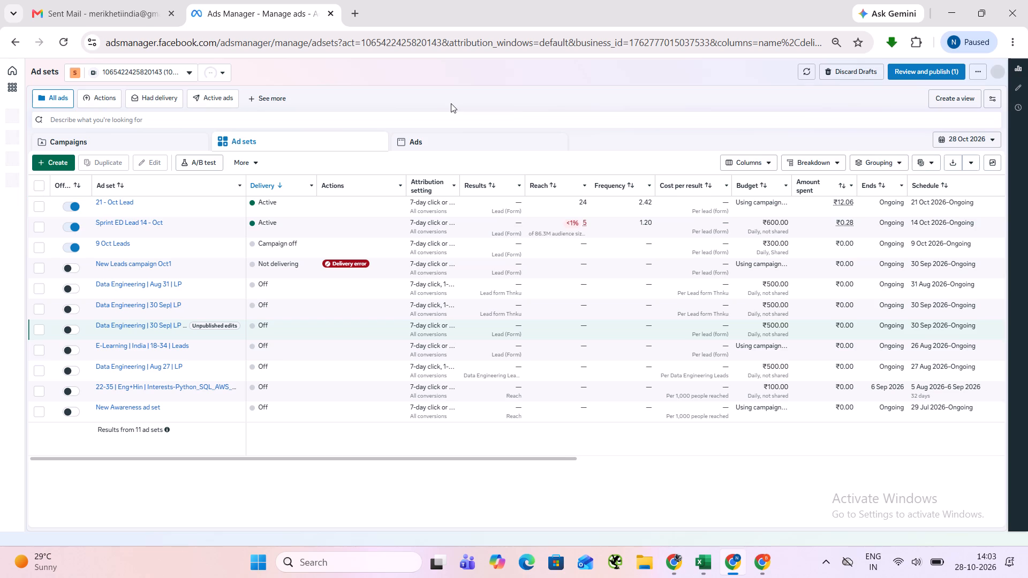
left_click(457, 135)
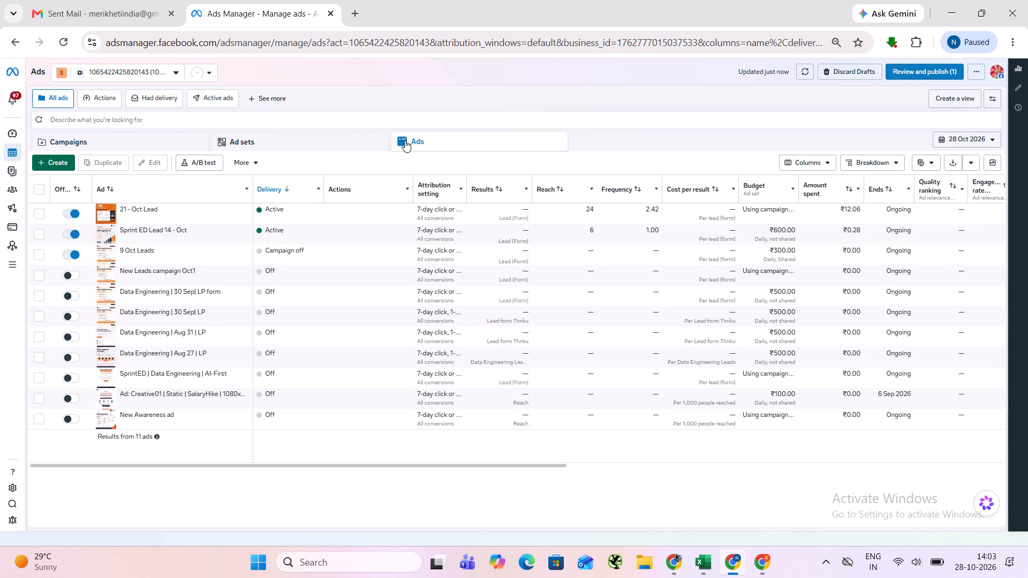
left_click(332, 136)
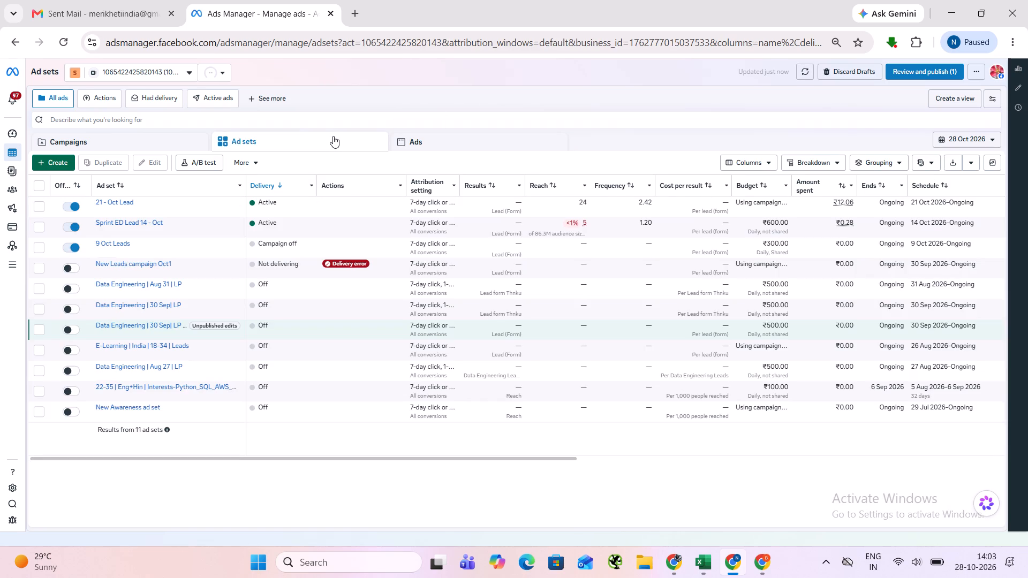
left_click(459, 136)
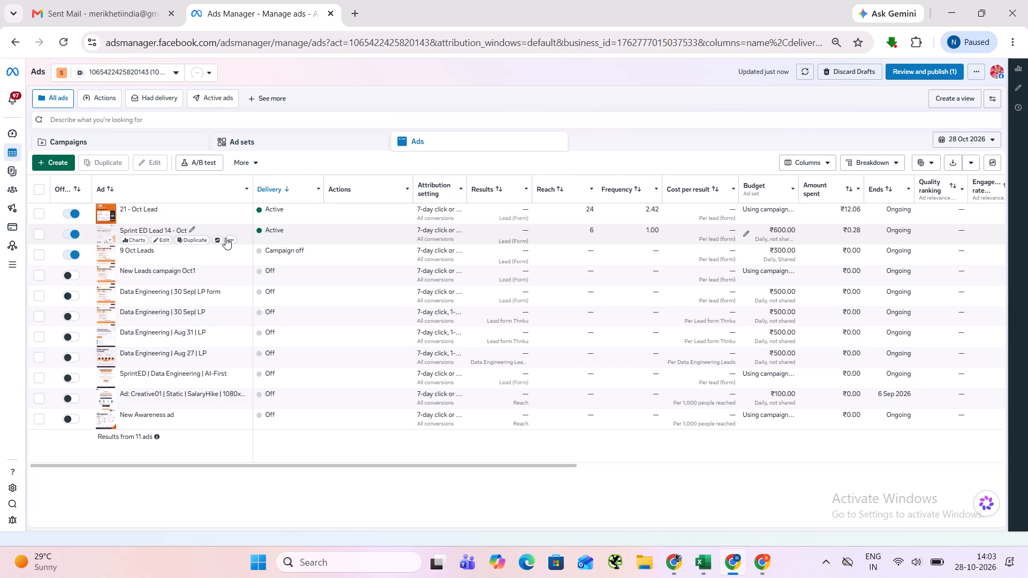
Open the Sprint ED Lead 14 - Oct ad set for editing and remove Data Analytics Specialist from its detailed targeting.
left_click(156, 241)
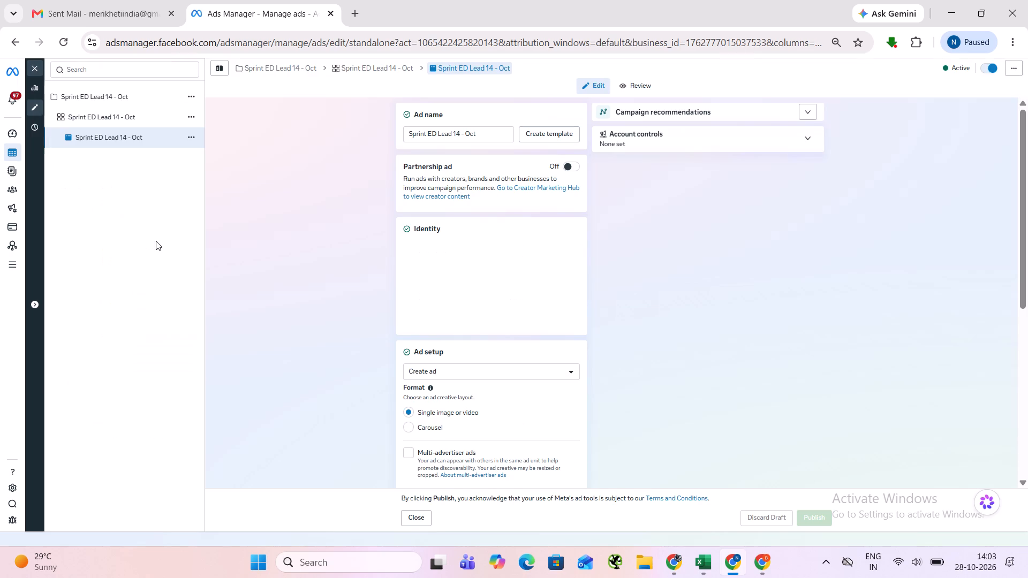
left_click(124, 113)
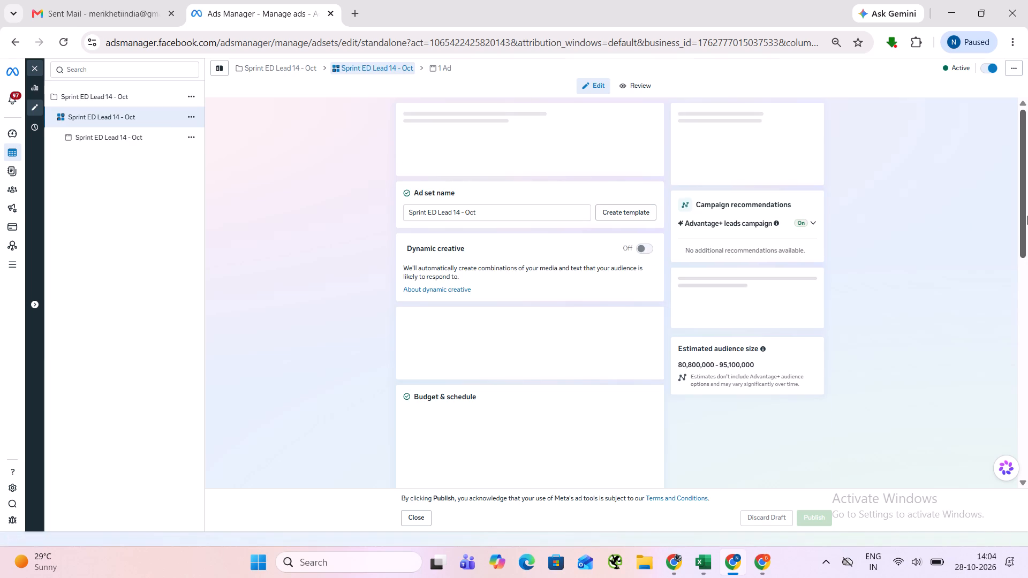
left_click_drag(1027, 216, 1027, 276)
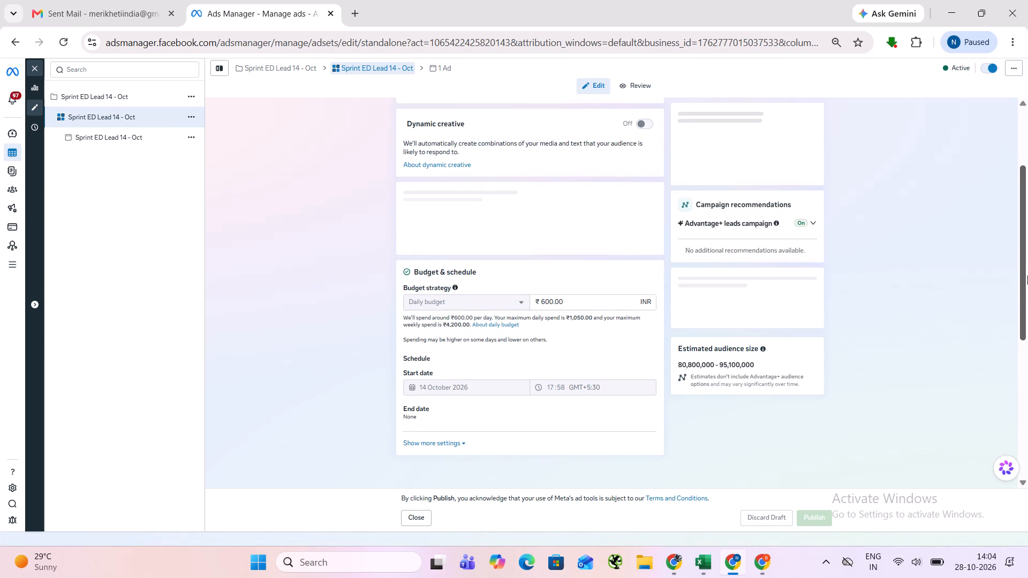
left_click_drag(1027, 276, 1027, 337)
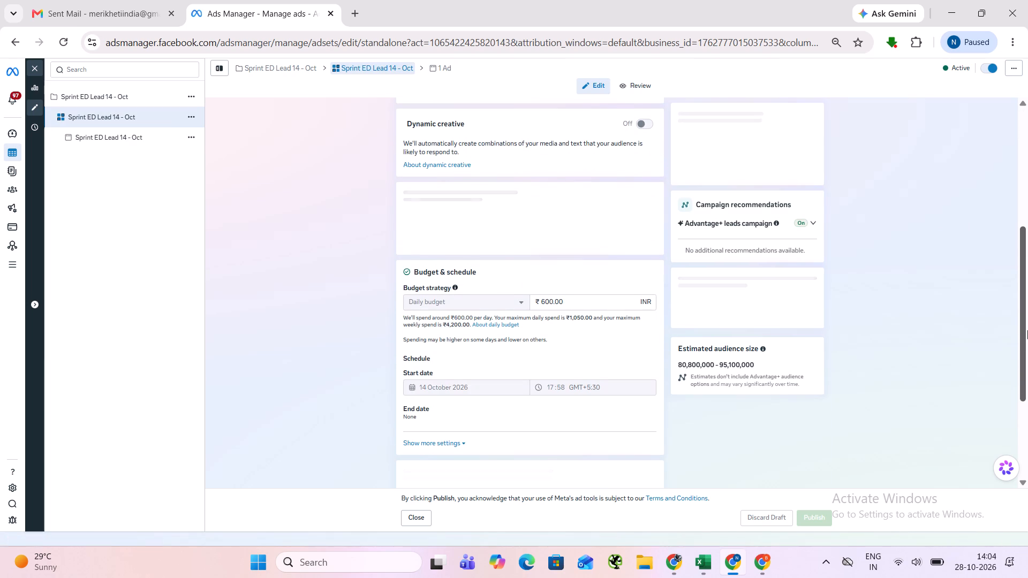
left_click_drag(1027, 325, 1025, 373)
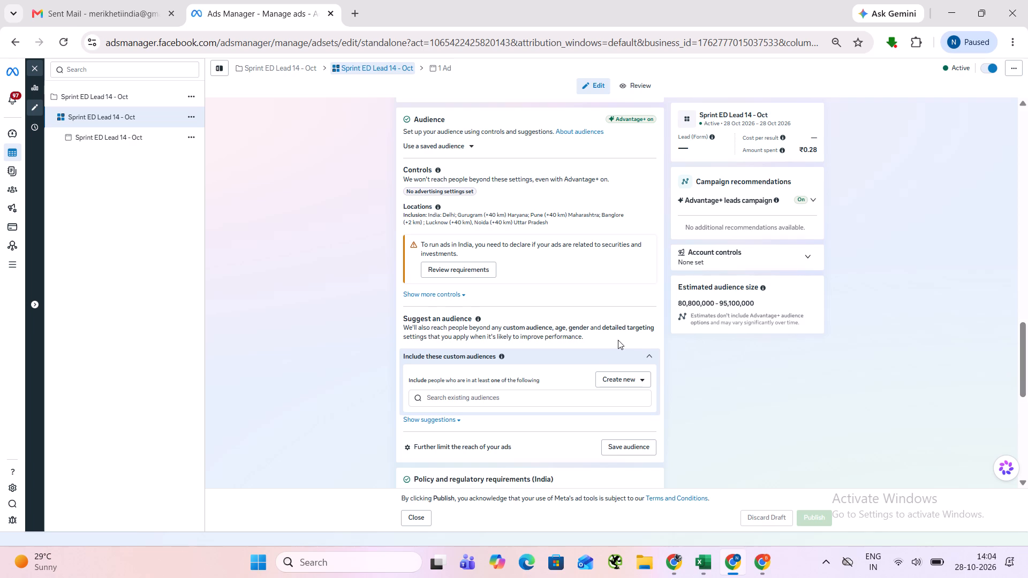
left_click(433, 293)
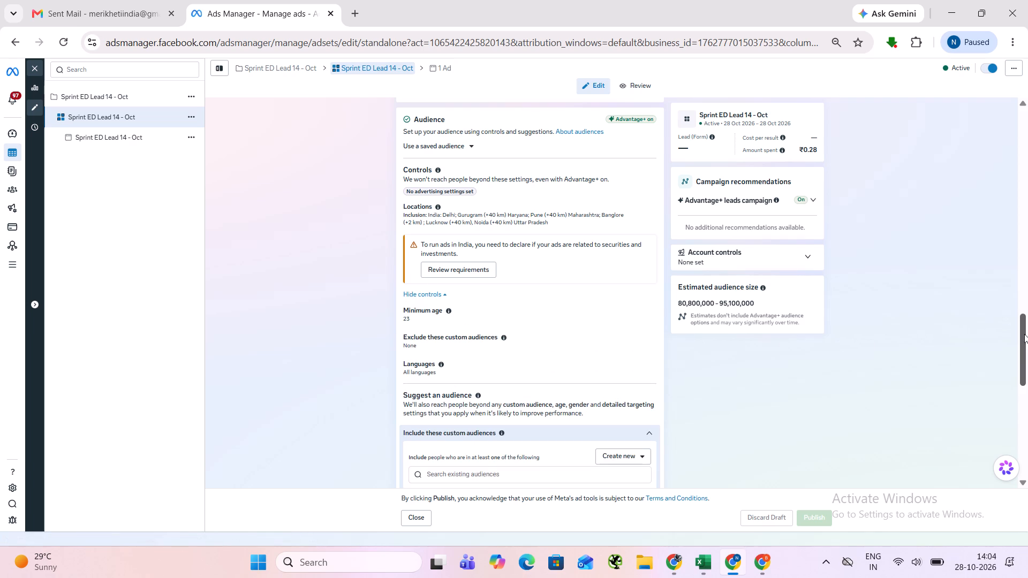
left_click_drag(1027, 337, 1027, 381)
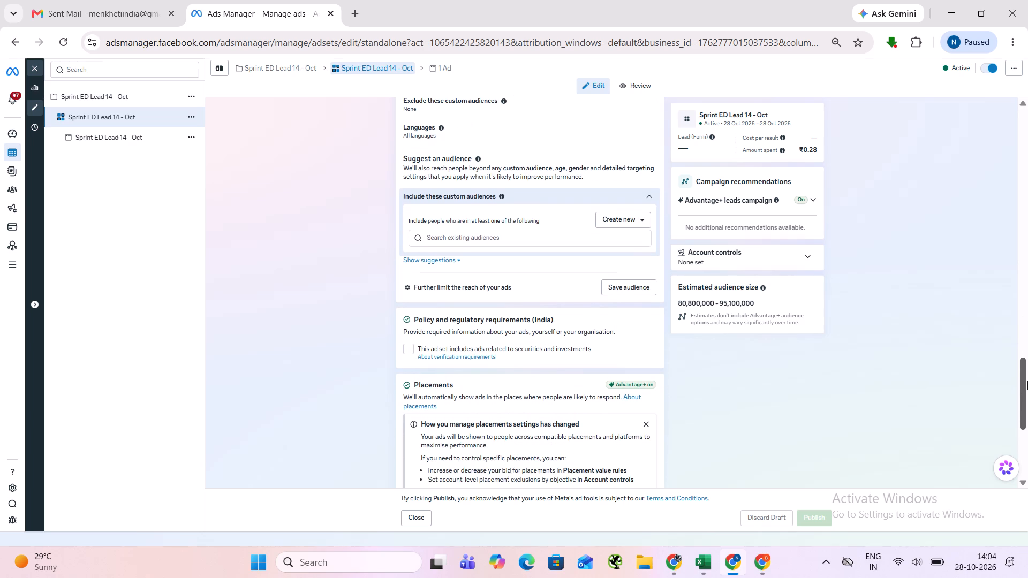
left_click(457, 263)
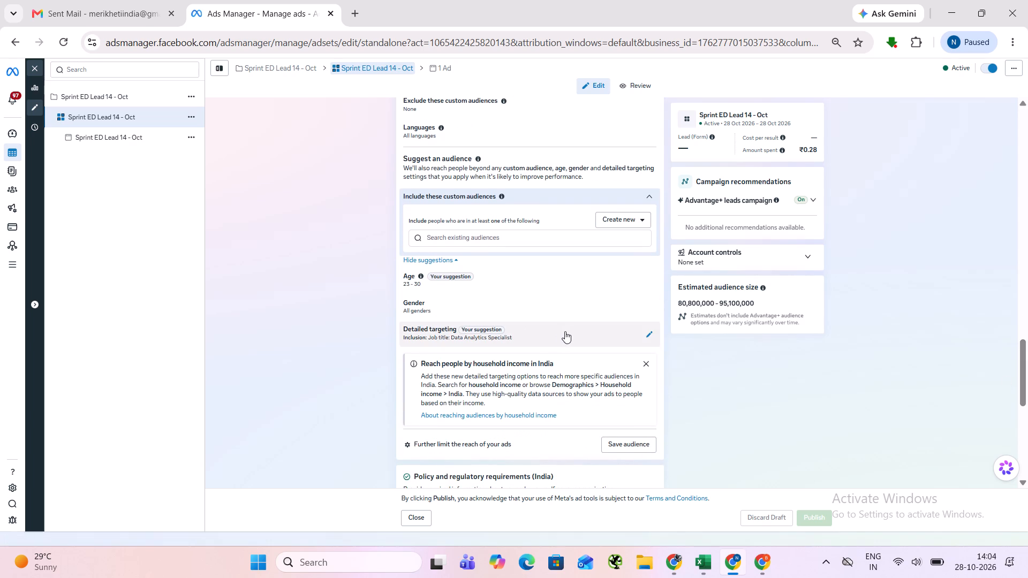
left_click(563, 331)
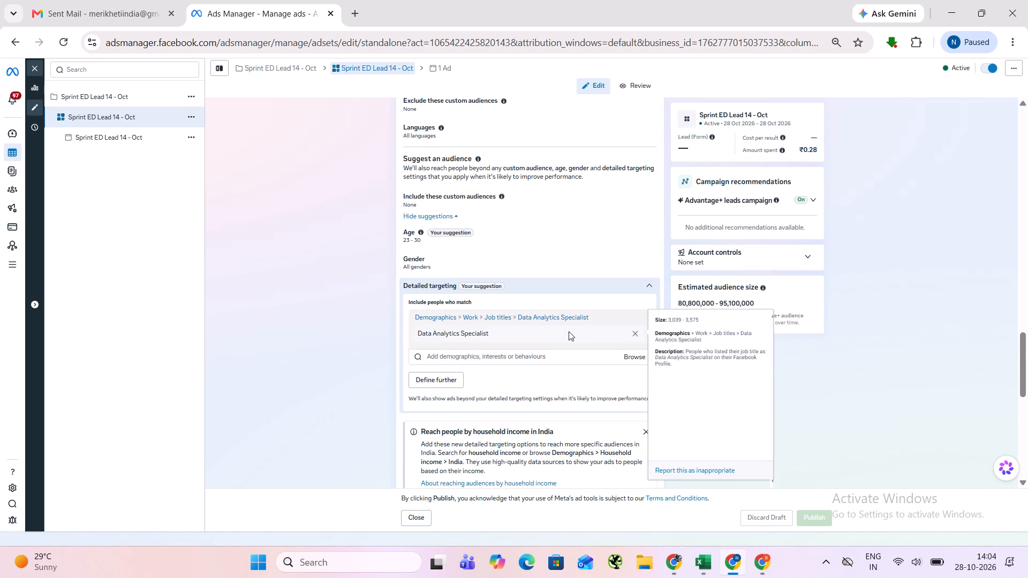
left_click(632, 332)
left_click(579, 353)
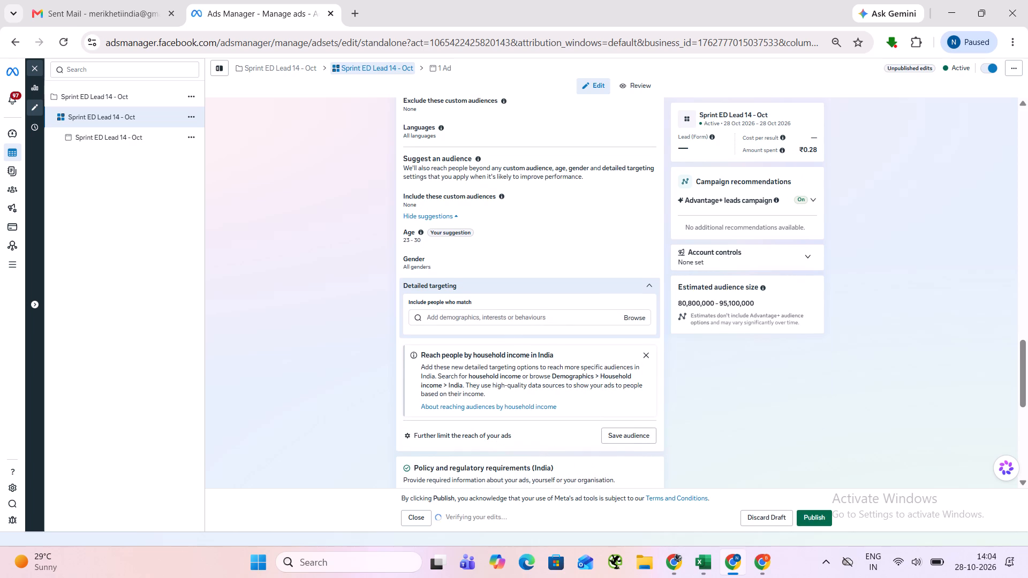
Add the additional interest SQL to the ad set's detailed targeting.
left_click(504, 317)
type("sql")
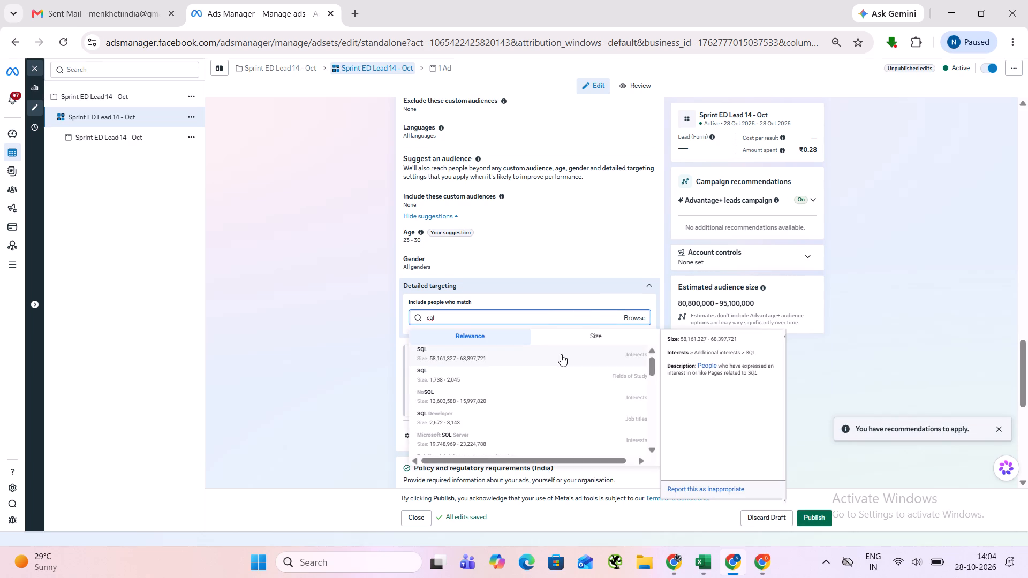
left_click(561, 354)
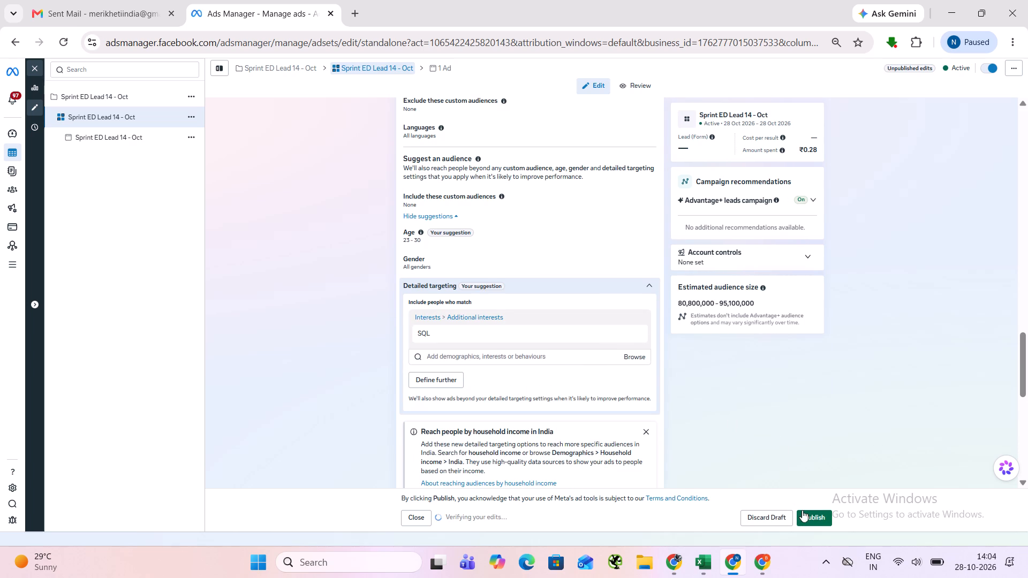
Publish the ad set edits and clear the ad set and ad selections.
left_click(808, 514)
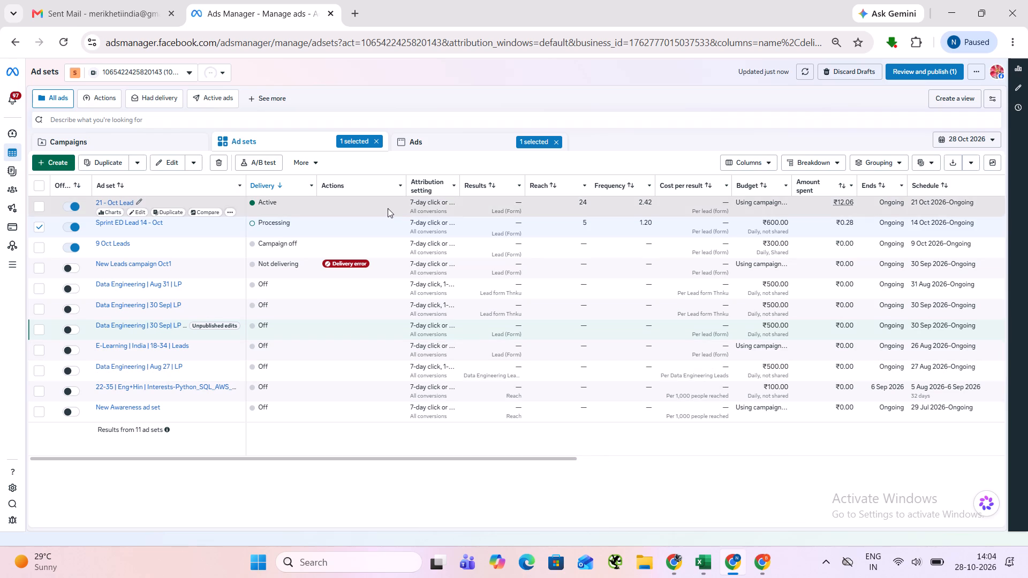
left_click(374, 140)
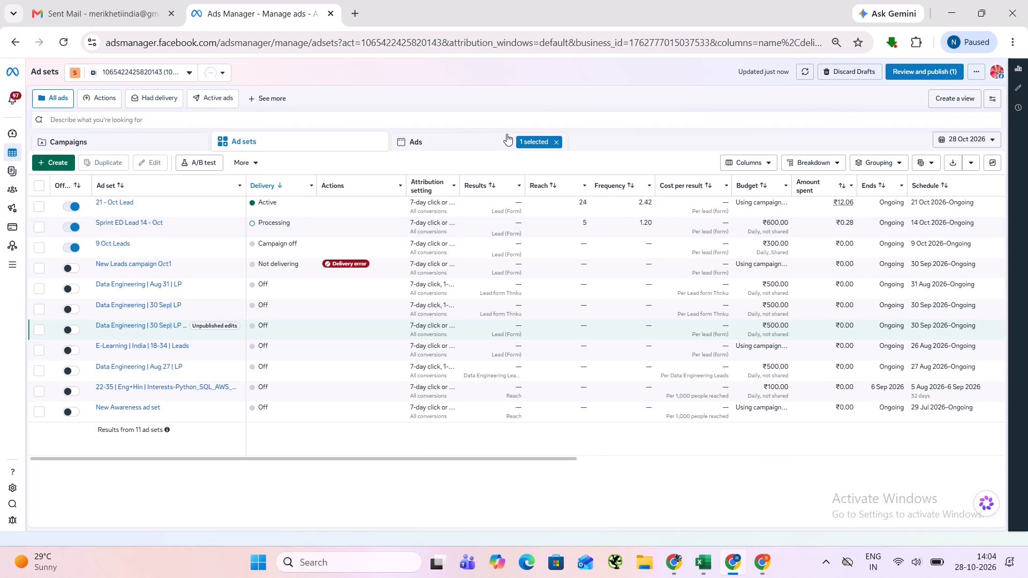
left_click(554, 141)
Check the delivery status of Sprint ED Lead 14 - Oct at ad, ad set and campaign level, reloading the data.
left_click(517, 141)
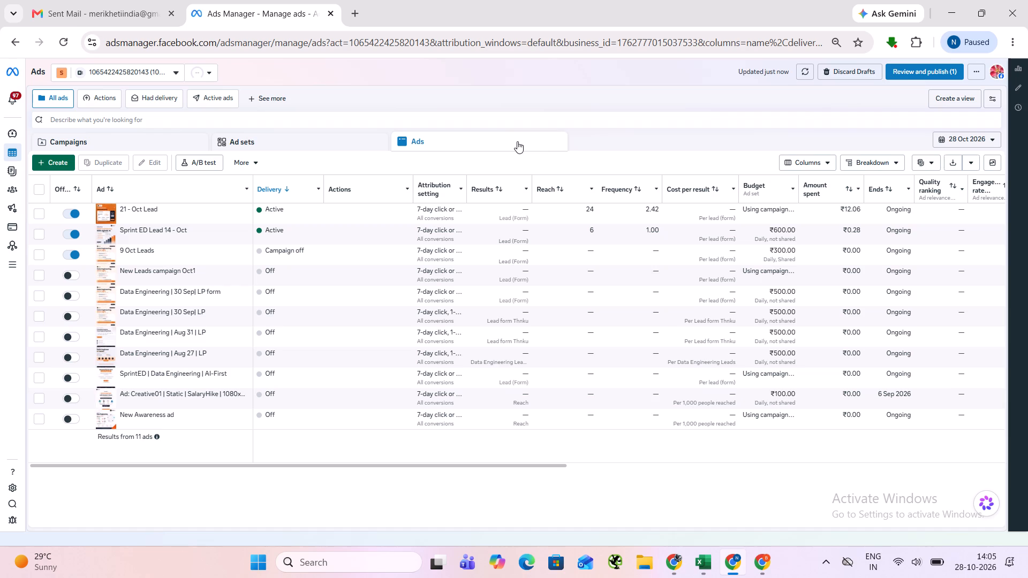
left_click(145, 138)
left_click(62, 37)
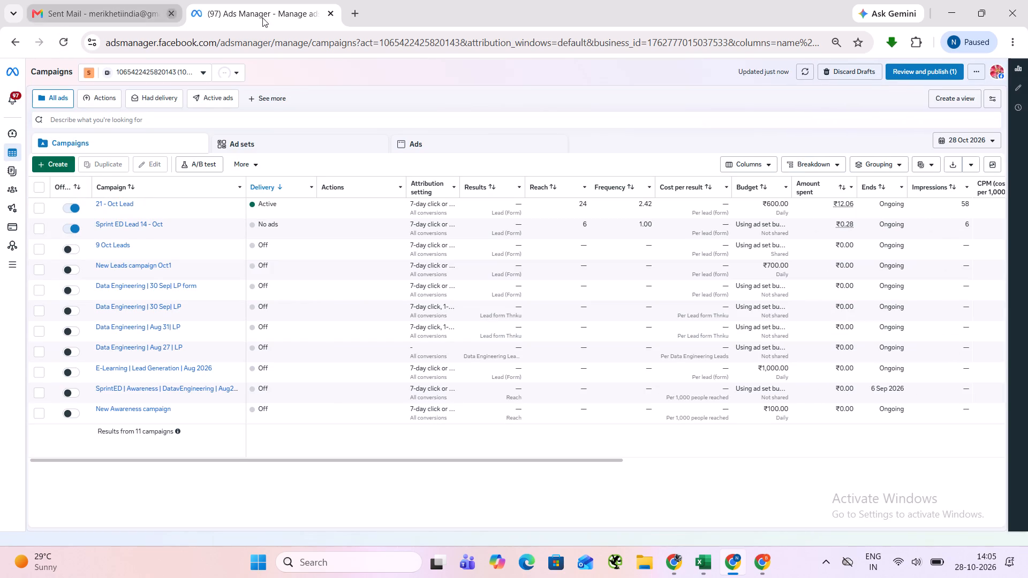
left_click(256, 142)
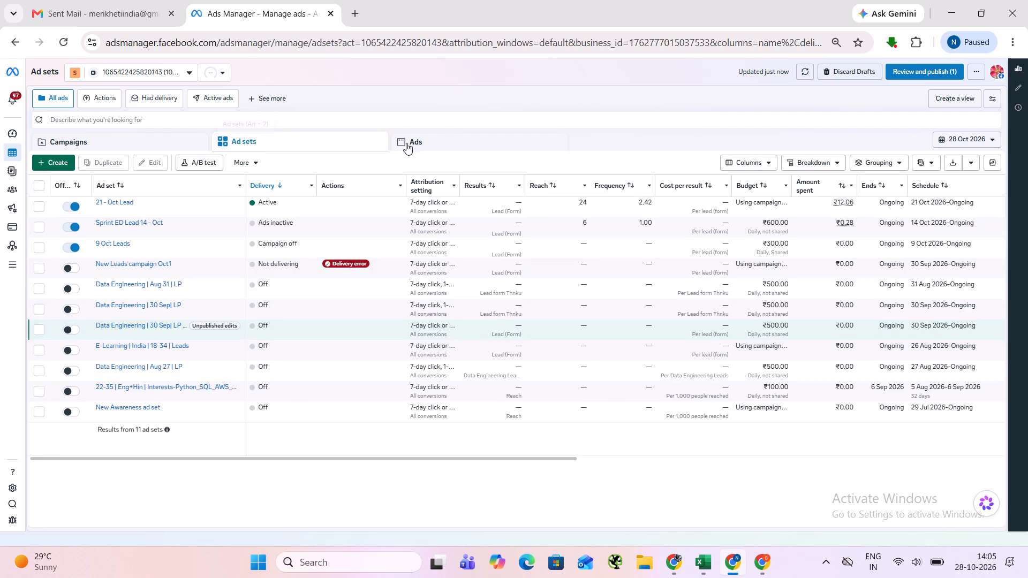
left_click(428, 141)
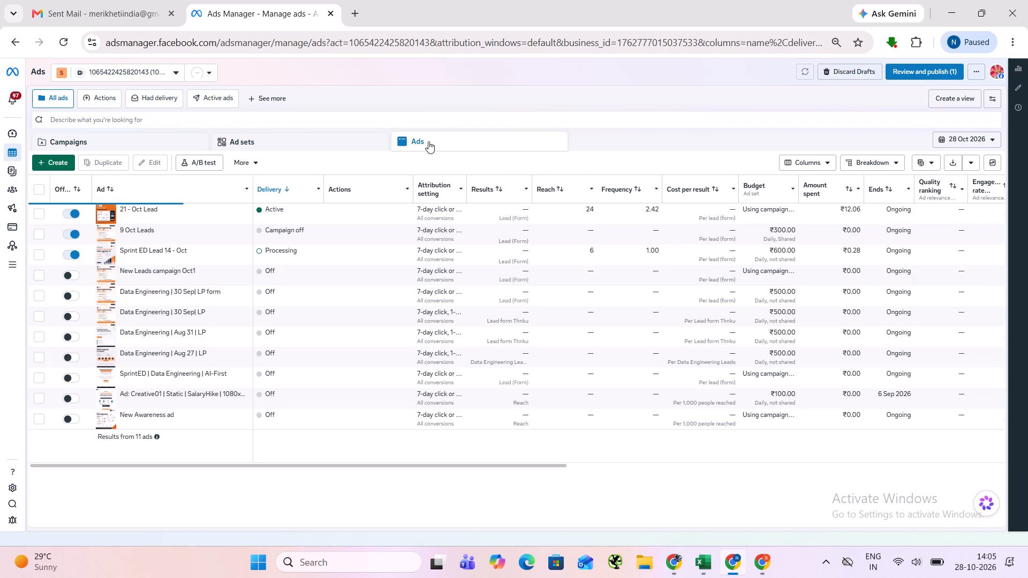
left_click(313, 139)
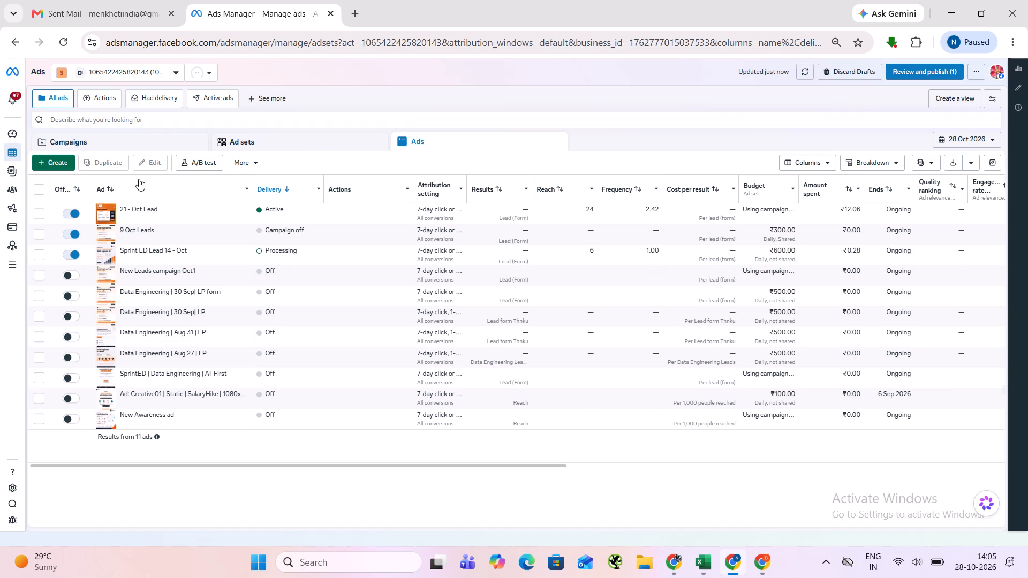
left_click(116, 146)
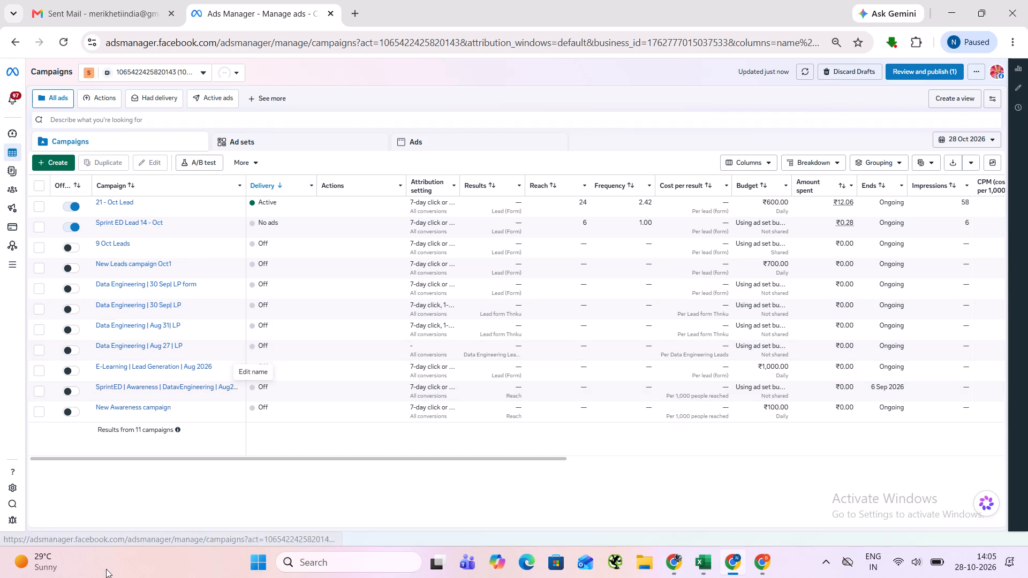
Switch to the other browser window and compare sections 2 to 4 of the Punjabi source document with the merikheti.com news post.
left_click(662, 561)
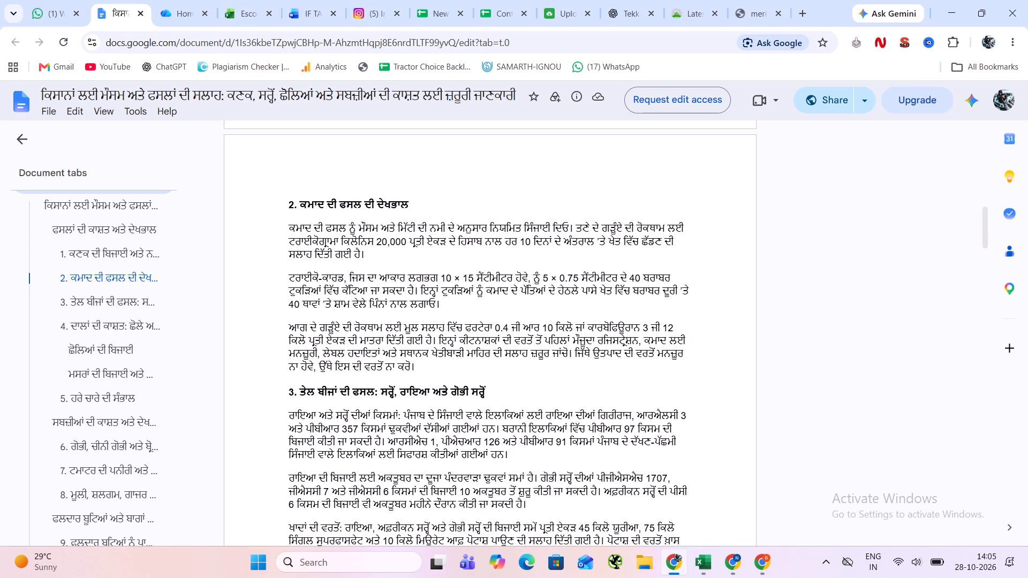
left_click(740, 0)
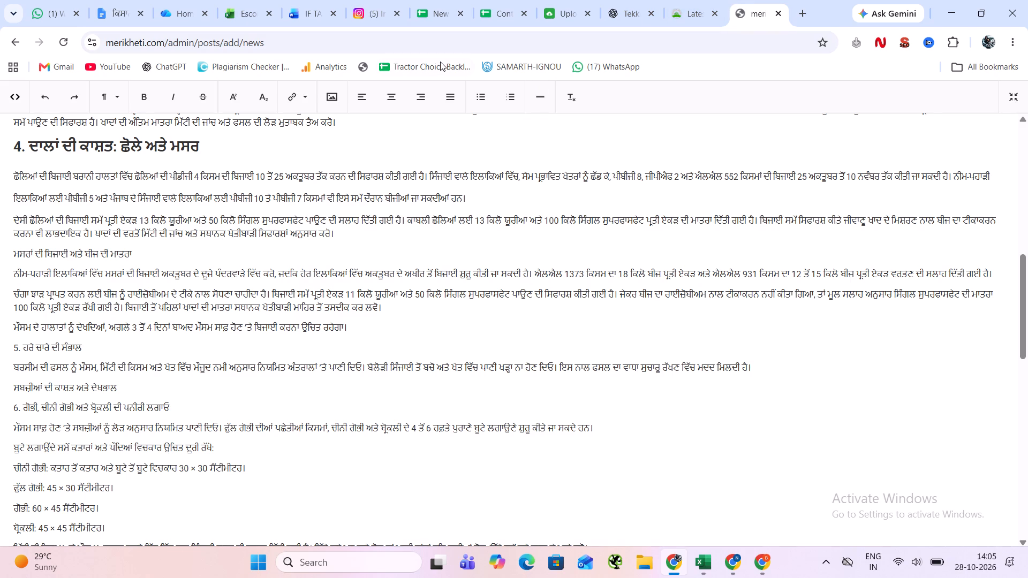
left_click(103, 0)
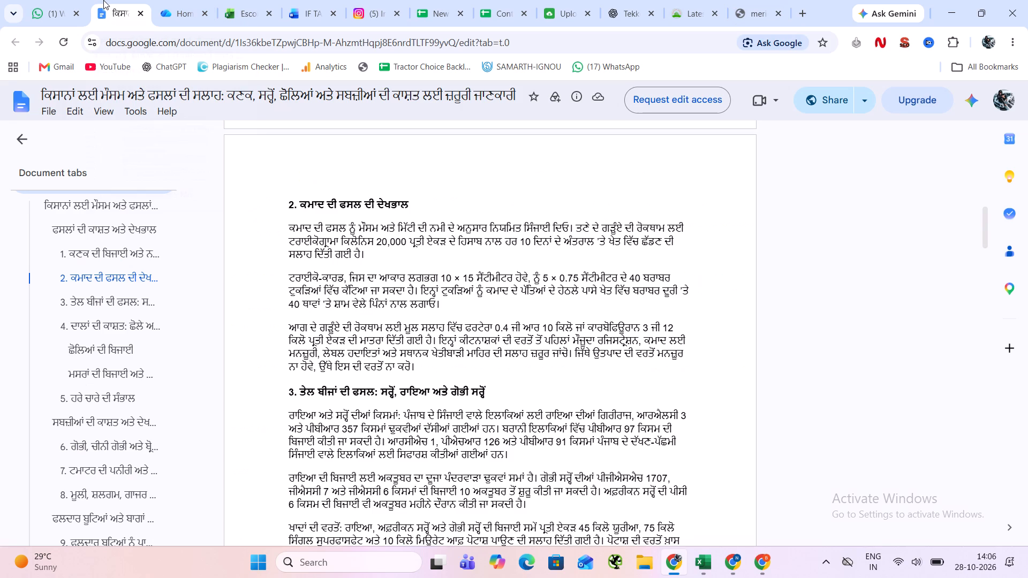
key("Down")
key("Down")
key("Down")
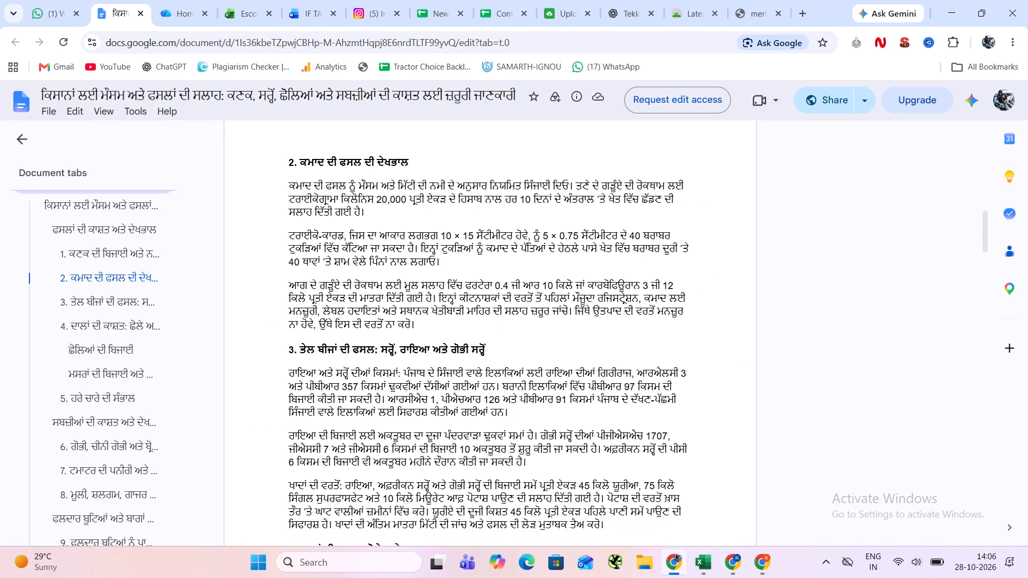
key("Down")
key("Down")
key("Down")
key("Down")
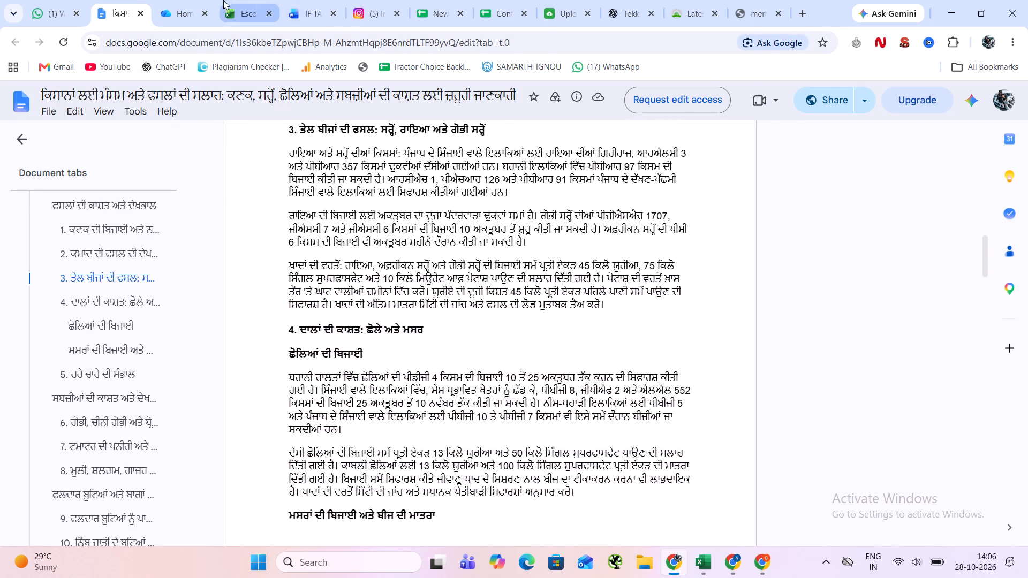
left_click(702, 0)
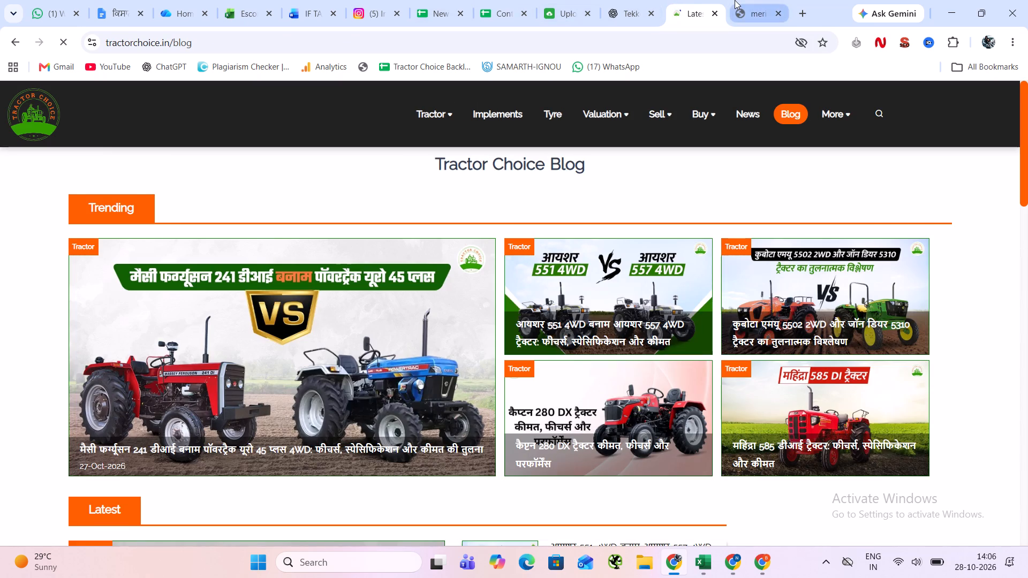
left_click(735, 0)
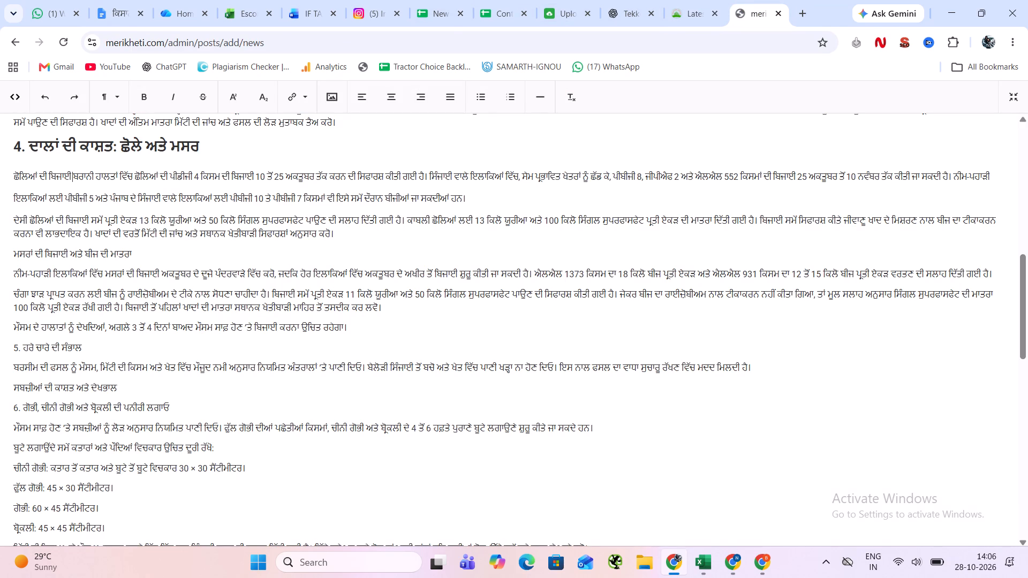
left_click(150, 0)
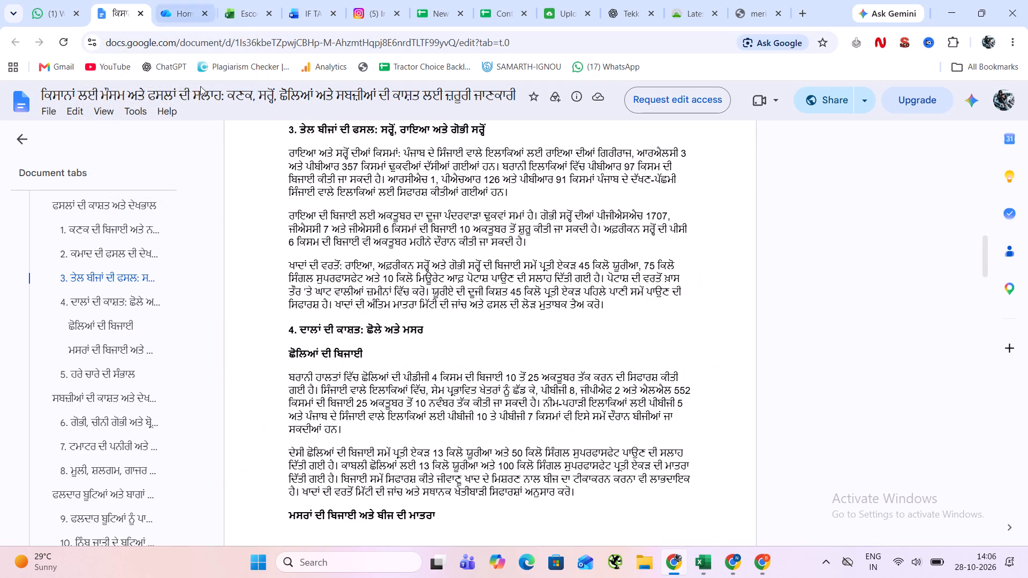
Copy the subheading "ਛੋਲਿਆਂ ਦੀ ਬਿਜਾਈ" under section 4 of the source document.
left_click_drag(288, 349, 414, 351)
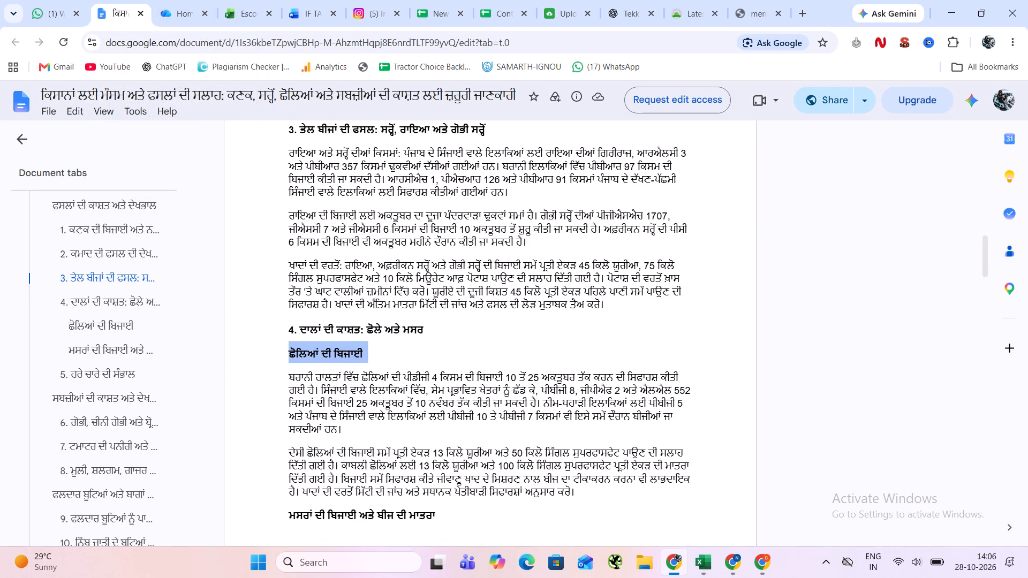
left_click_drag(414, 351, 420, 351)
key("ctrl+c")
Read on through the source document from section 4 to section 5, examining how its headings are structured.
key("Down")
key("Down")
key("Down")
key("Down")
key("Down")
key("Down")
key("Down")
key("Down")
key("Down")
key("Down")
key("Down")
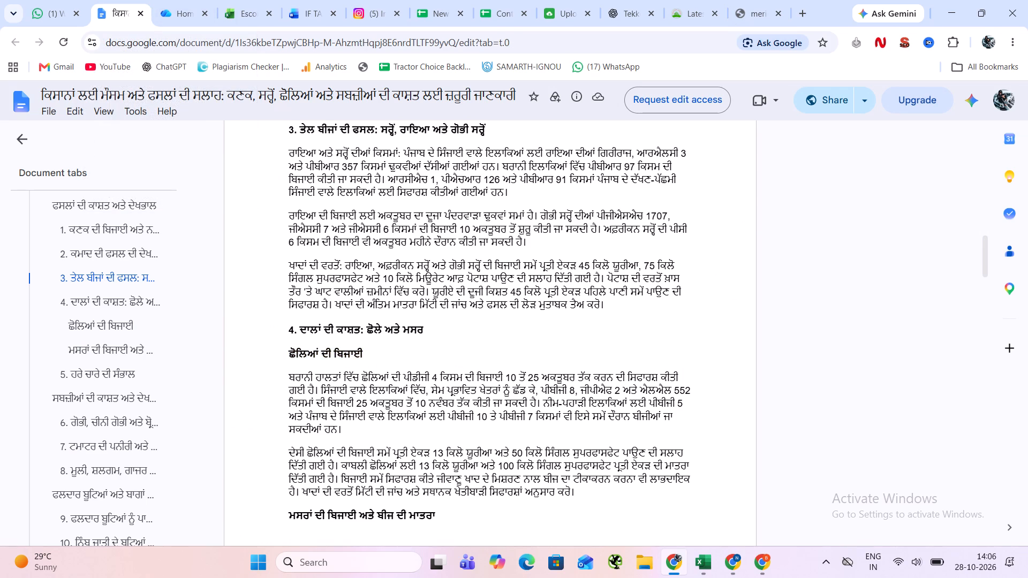
key("Down")
key("Down")
key("Down")
key("Down")
key("Down")
key("Down")
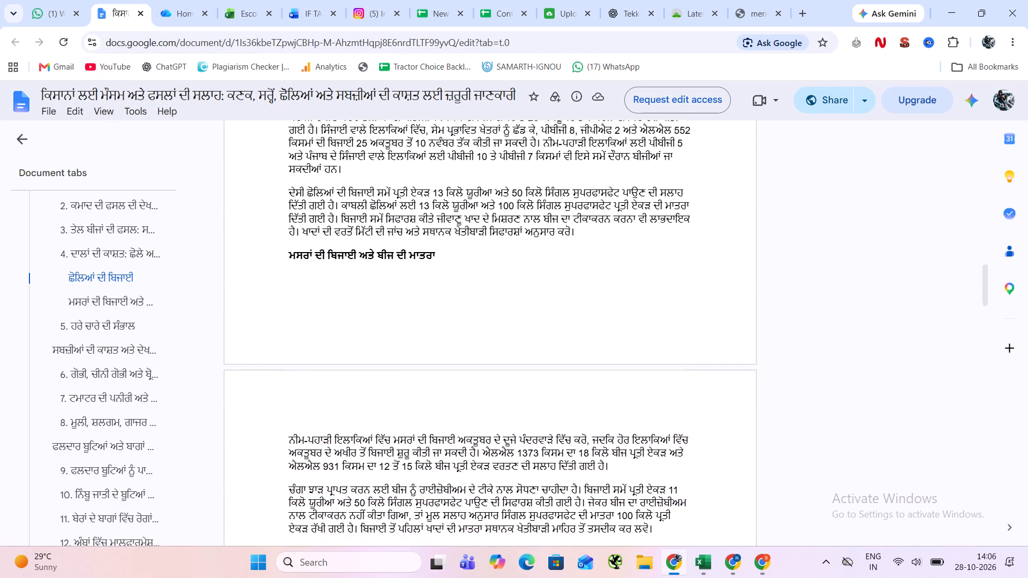
key("Down")
key("Down")
key("Down")
key("Down")
key("Down")
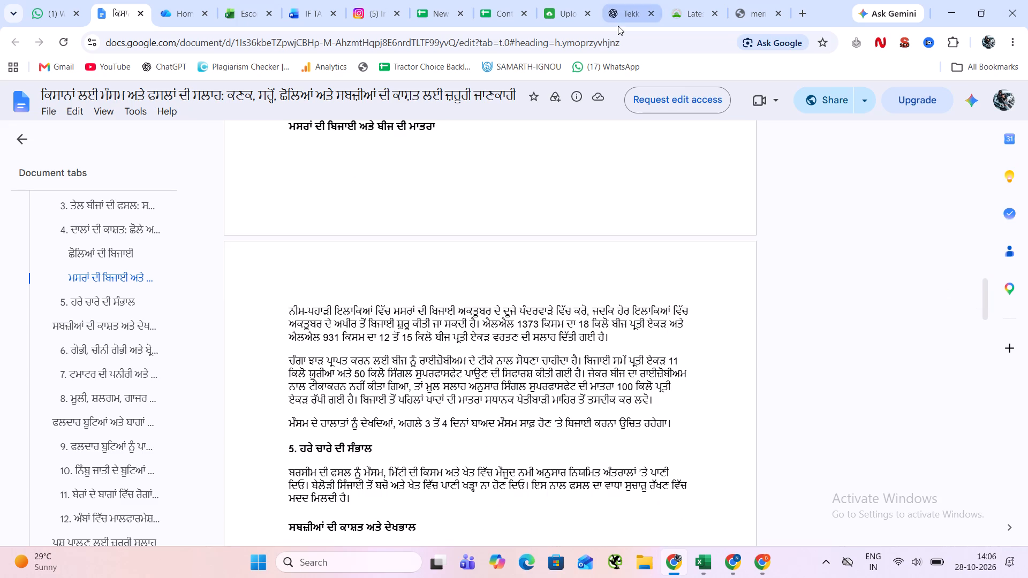
Search the merikheti.com news post for the copied subheading "ਛੋਲਿਆਂ ਦੀ ਬਿਜਾਈ".
left_click(687, 0)
left_click(755, 2)
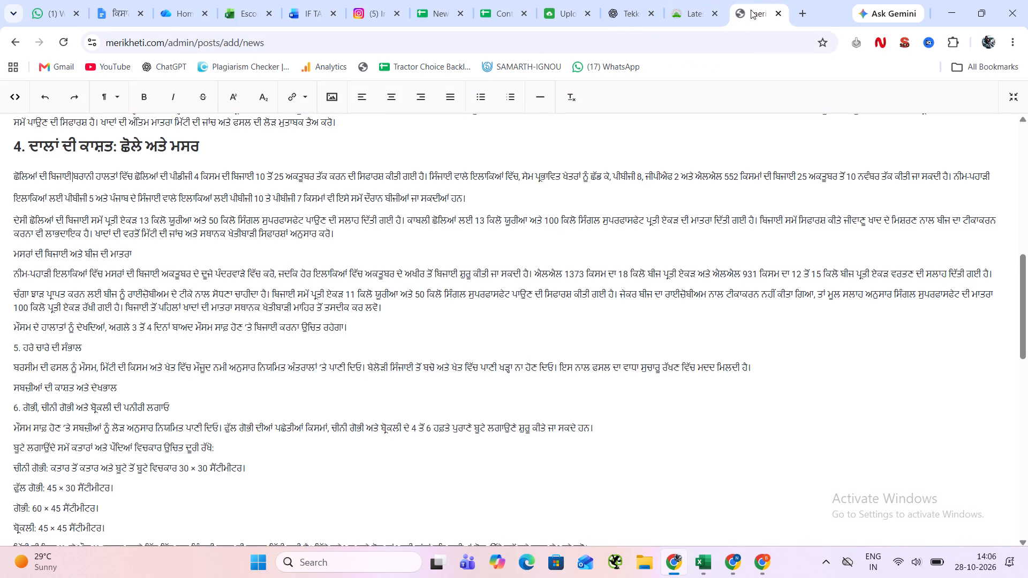
key("ctrl+f")
key("ctrl+v")
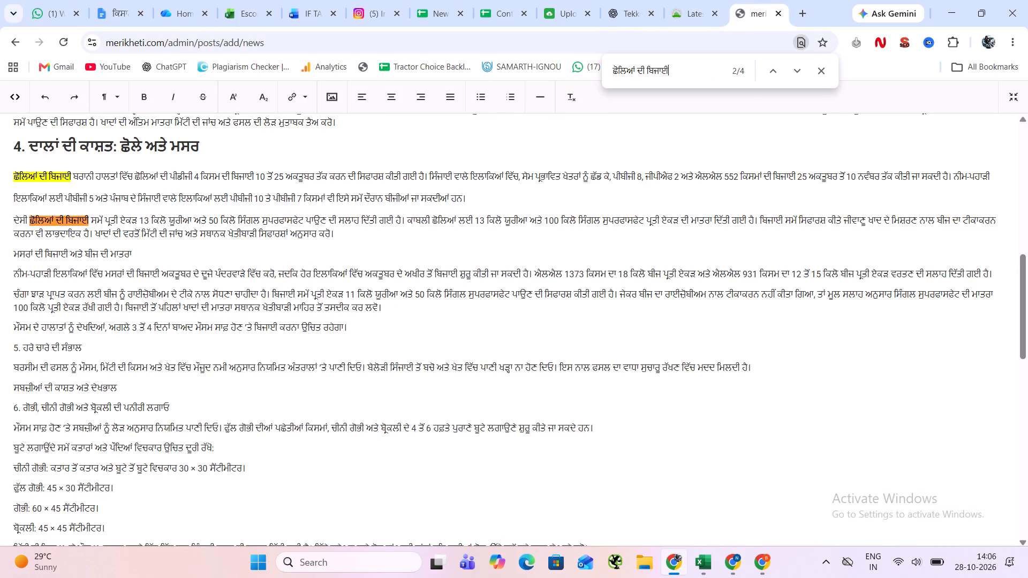
Split "ਛੋਲਿਆਂ ਦੀ ਬਿਜਾਈ" onto its own line above its paragraph, make it bold and close the page search.
left_click(74, 174)
key("Return")
double_click(48, 175)
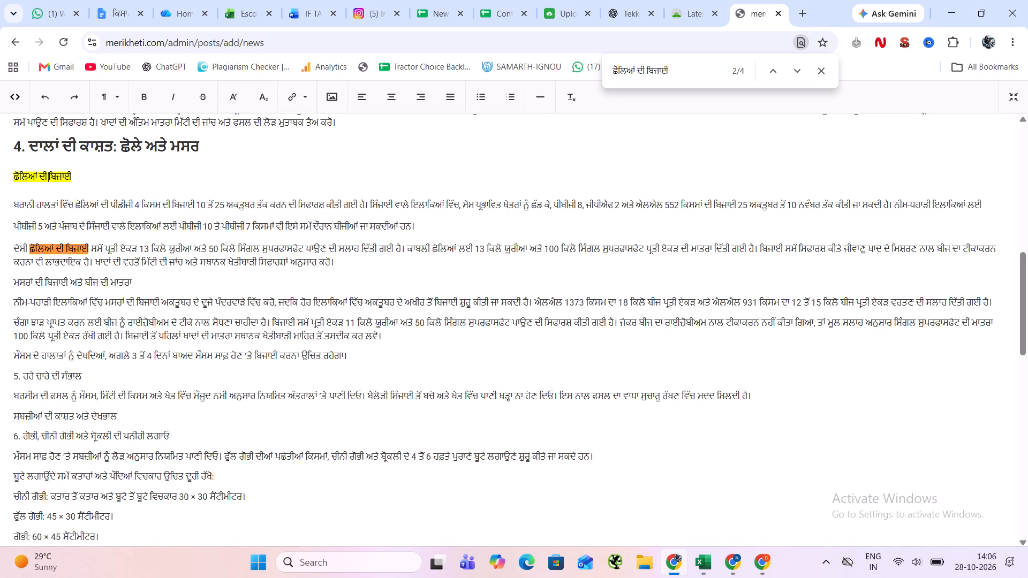
left_click(48, 175)
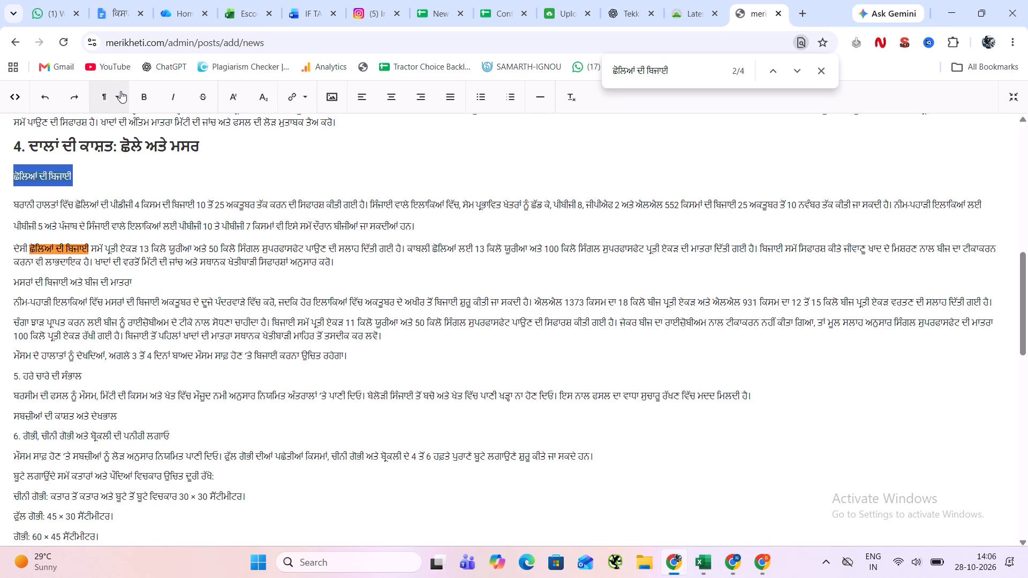
left_click(120, 91)
left_click(144, 224)
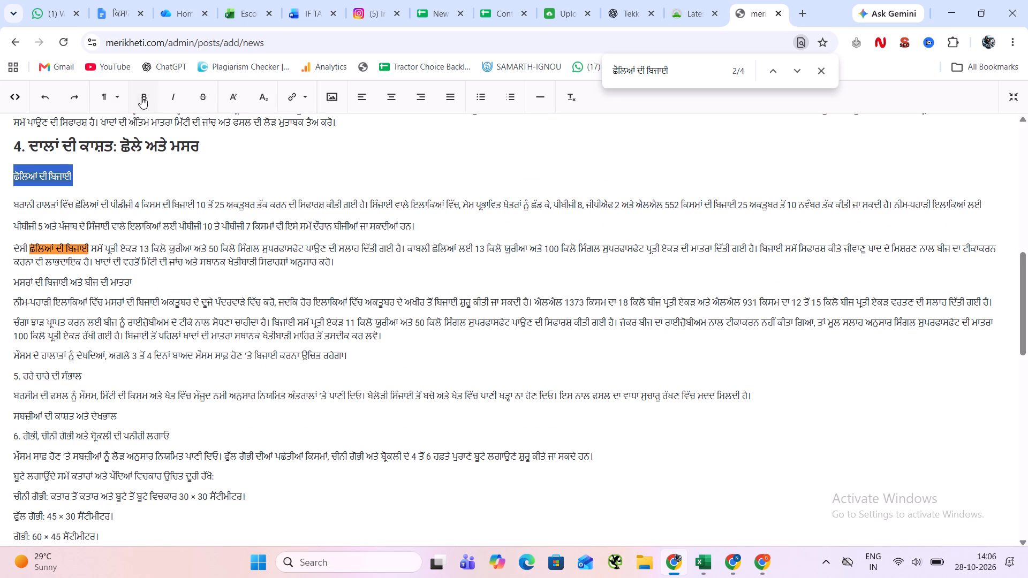
left_click(143, 98)
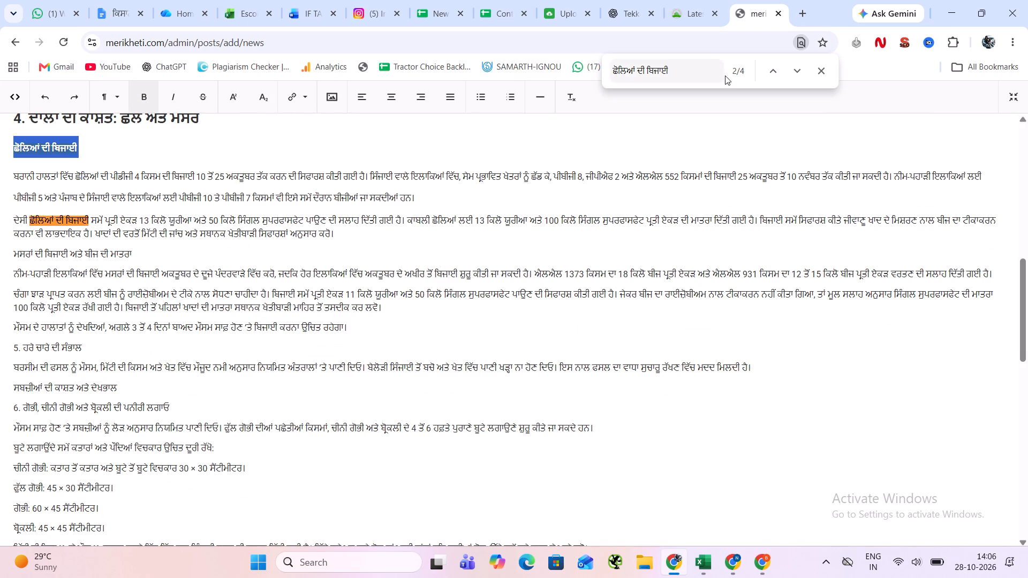
left_click(835, 73)
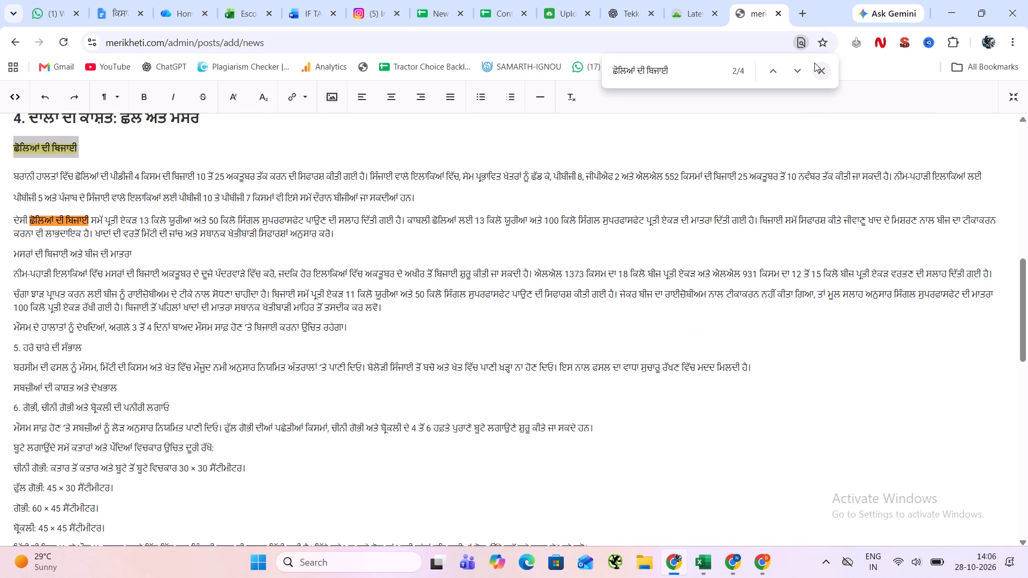
left_click(814, 63)
left_click(362, 185)
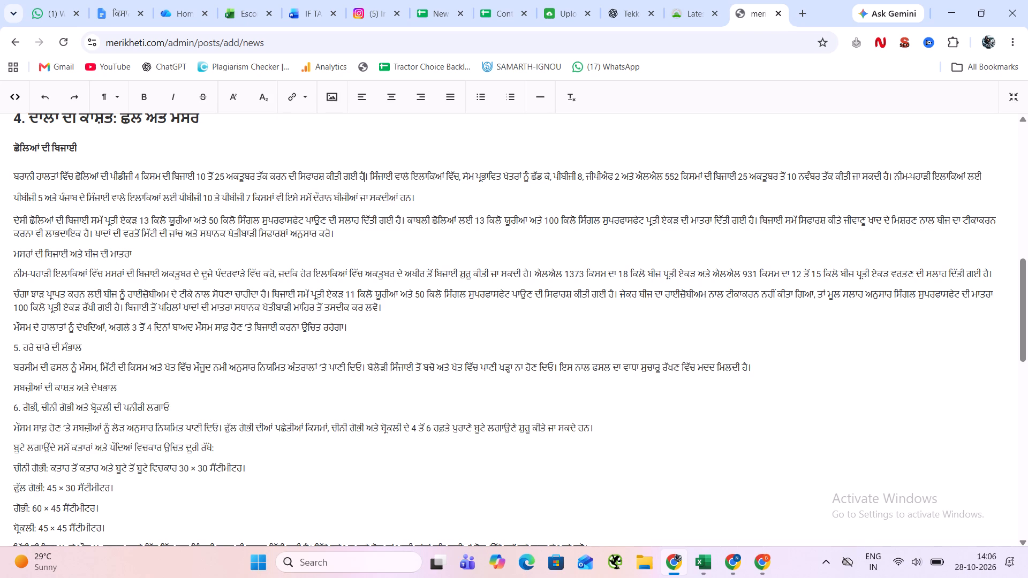
Justify all of the post's body text.
key("ctrl+a")
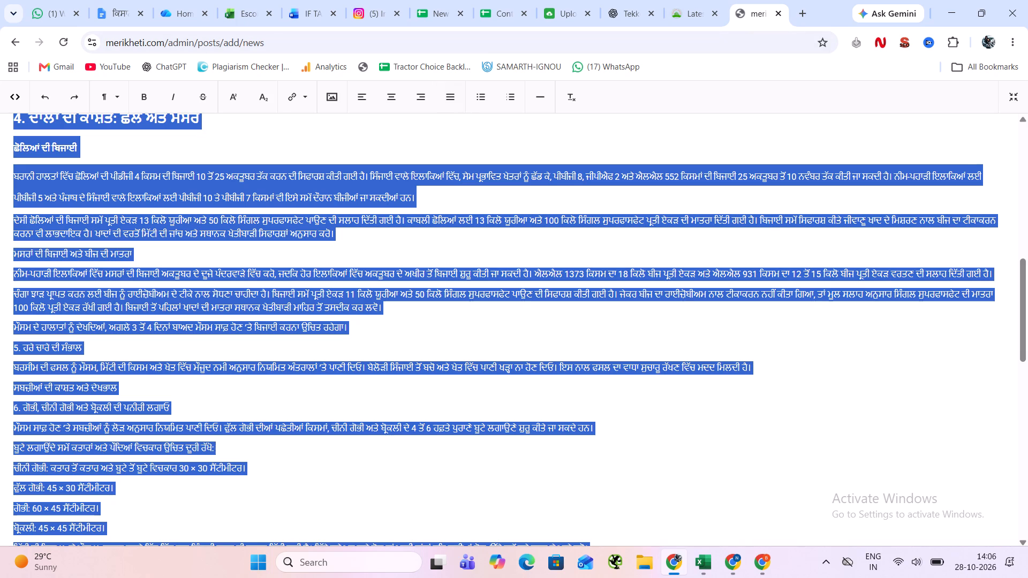
left_click(457, 104)
left_click(156, 179)
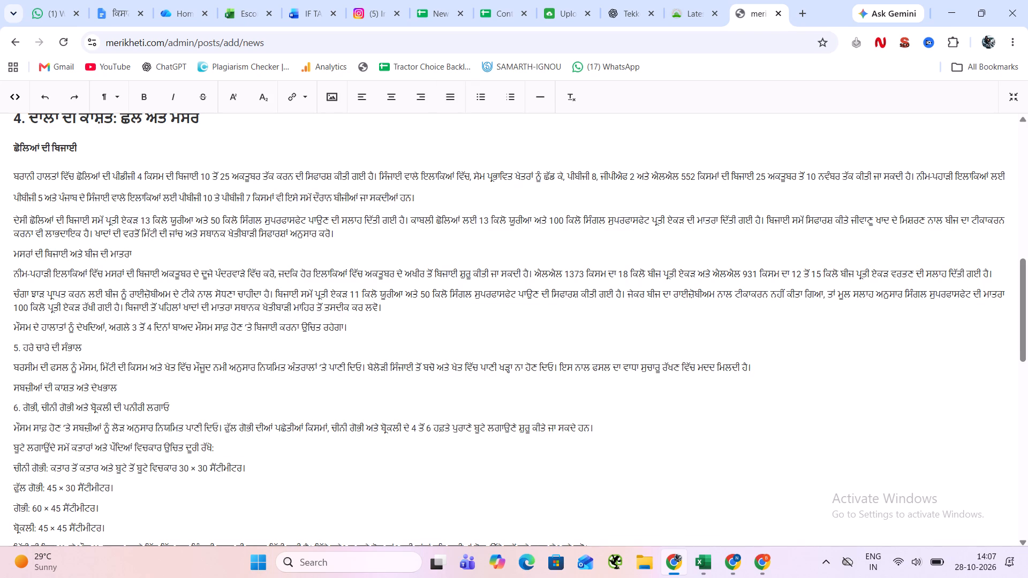
Review the headings from section 4 to section 6 in the source document and return to the news post.
left_click(127, 0)
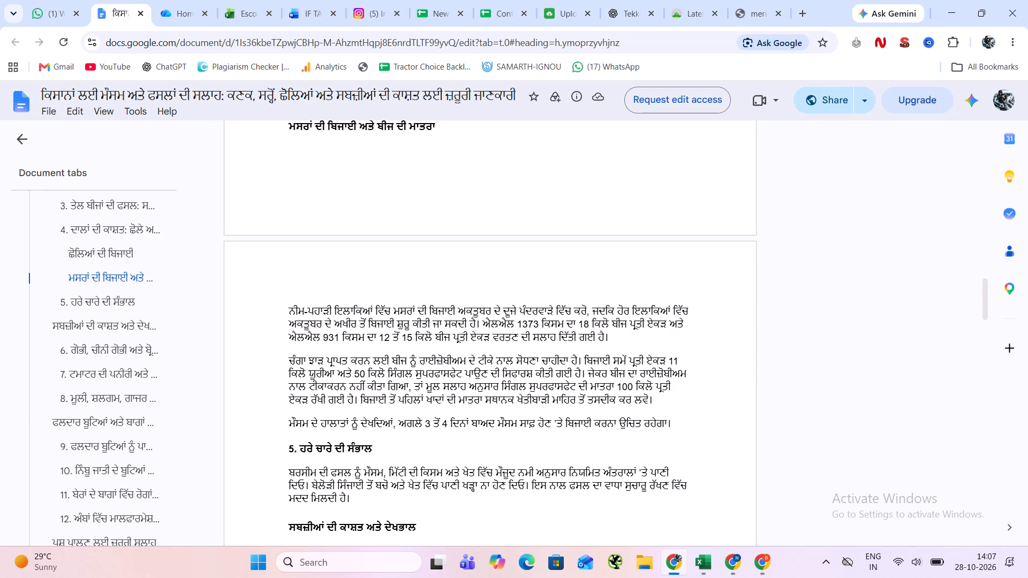
left_click_drag(372, 383, 371, 246)
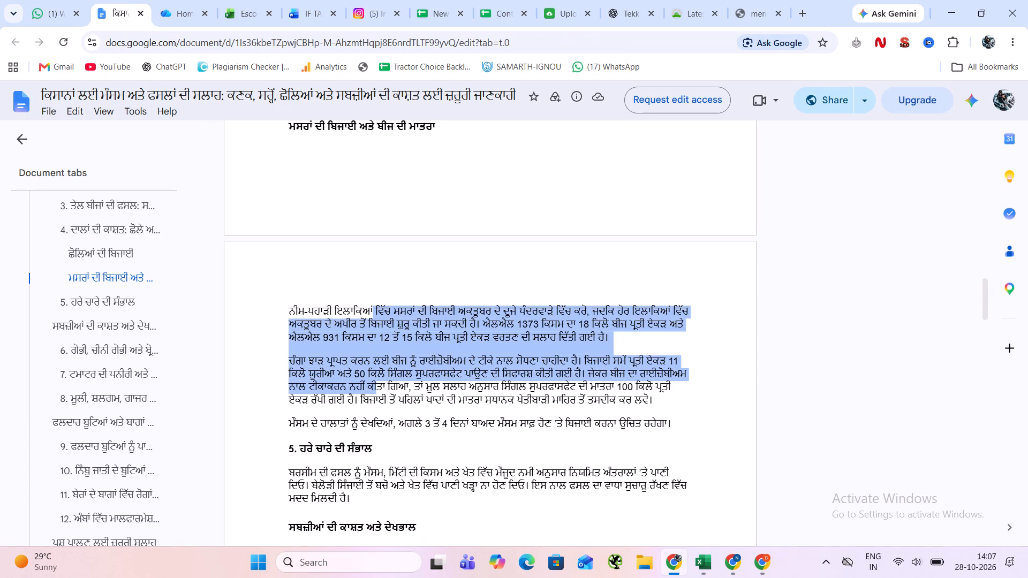
left_click_drag(371, 246, 335, 196)
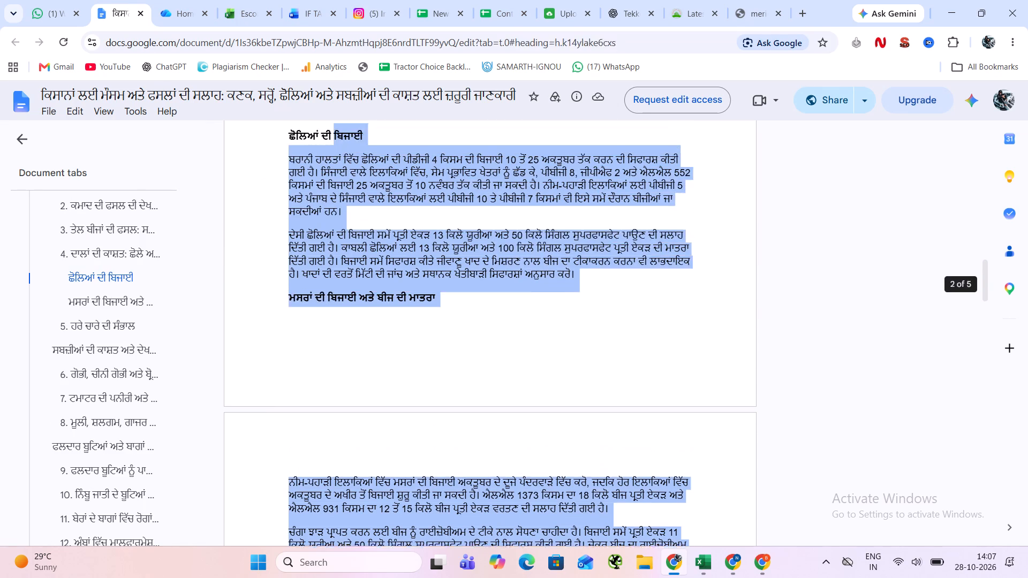
left_click_drag(335, 196, 339, 333)
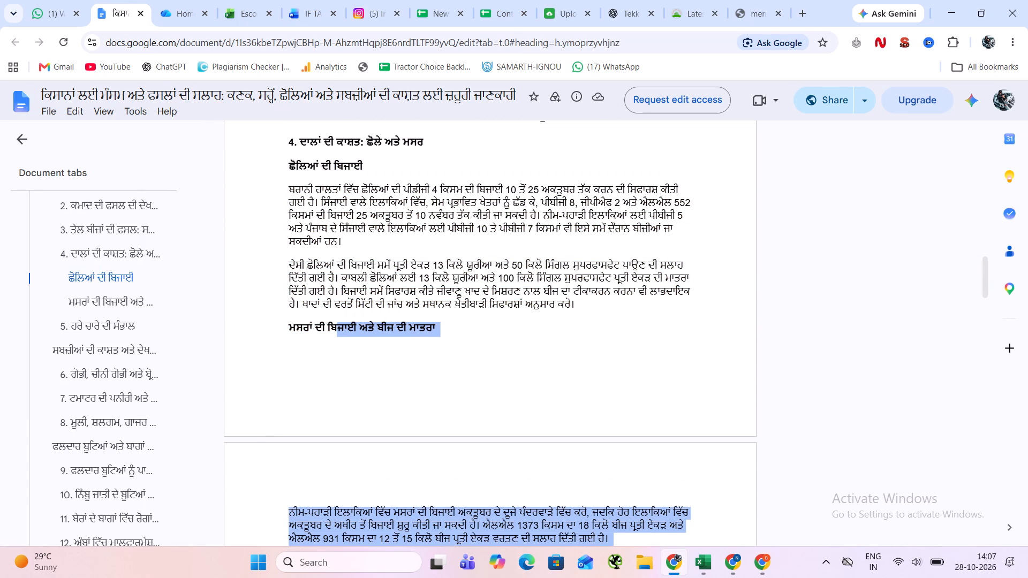
left_click_drag(339, 333, 350, 541)
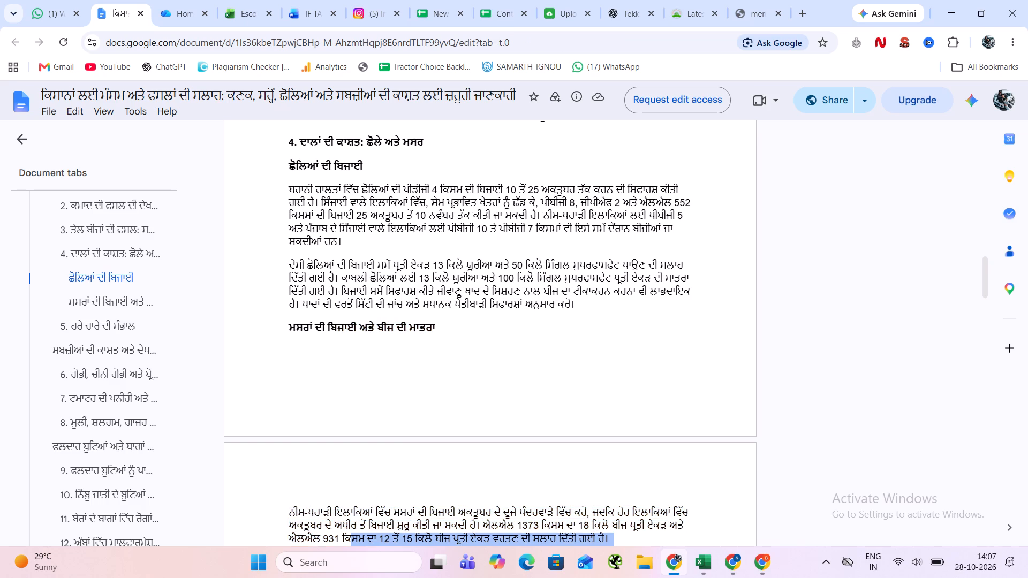
left_click_drag(350, 541, 327, 357)
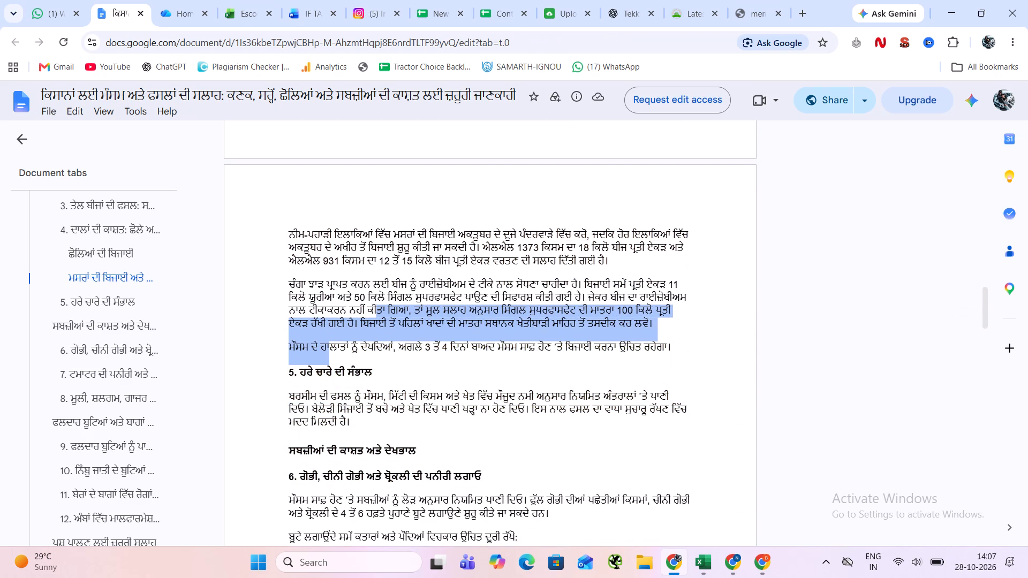
left_click_drag(327, 357, 329, 352)
left_click(329, 352)
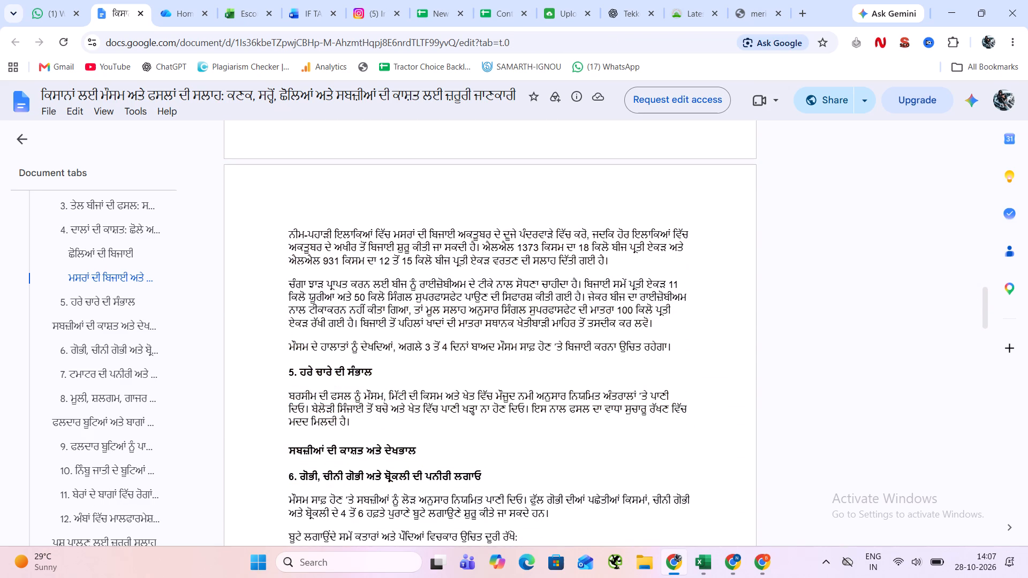
left_click(690, 0)
left_click(742, 0)
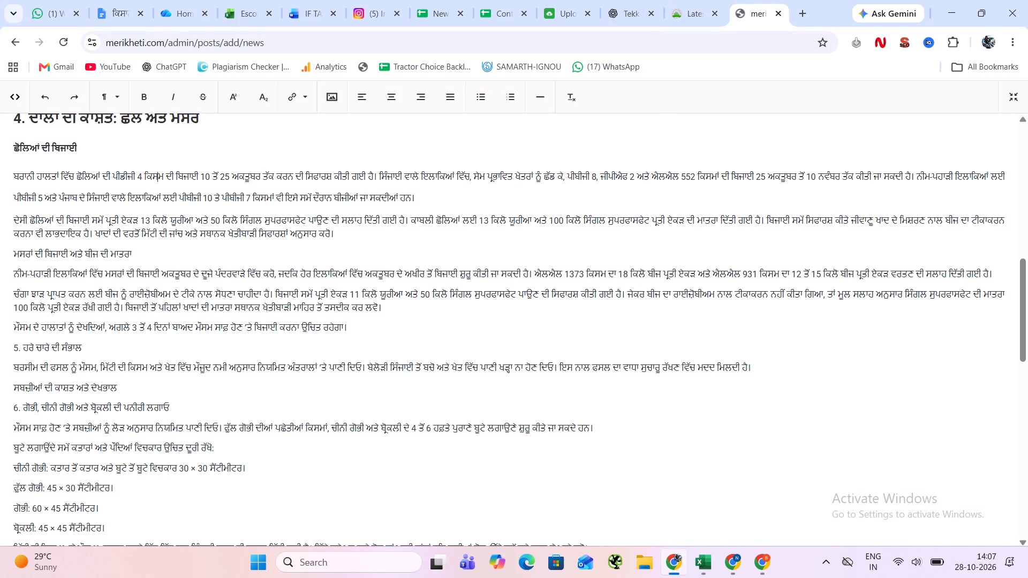
Format the line "5. ਹਰੇ ਚਾਰੇ ਦੀ ਸੰਭਾਲ" in the post as a bold Header 3.
triple_click(33, 346)
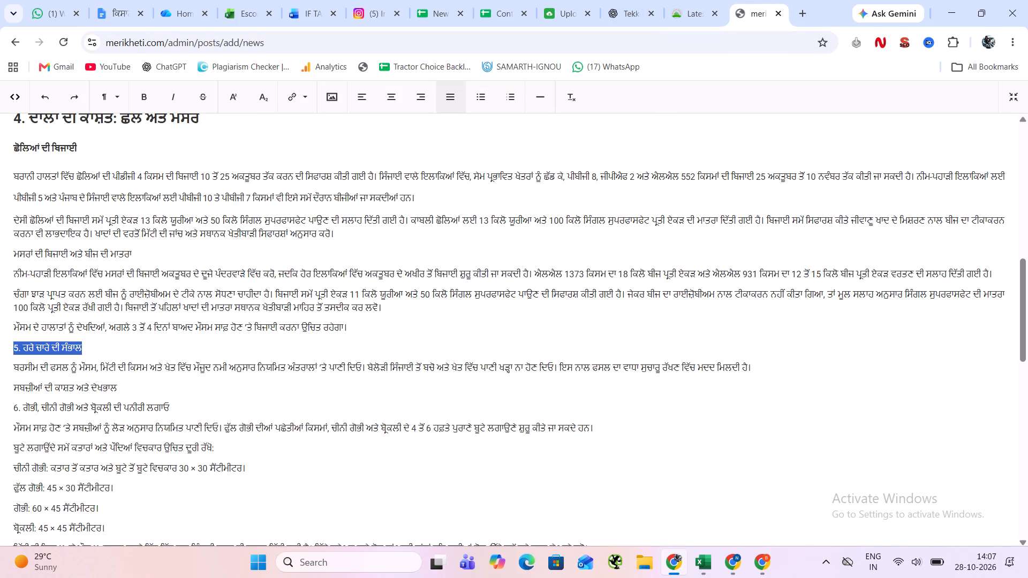
left_click(110, 97)
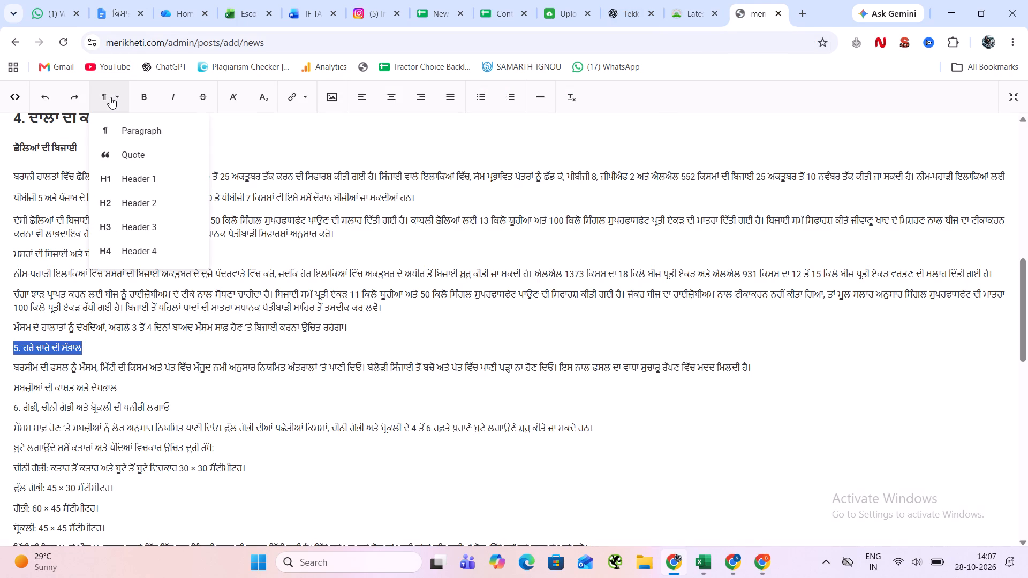
left_click(147, 222)
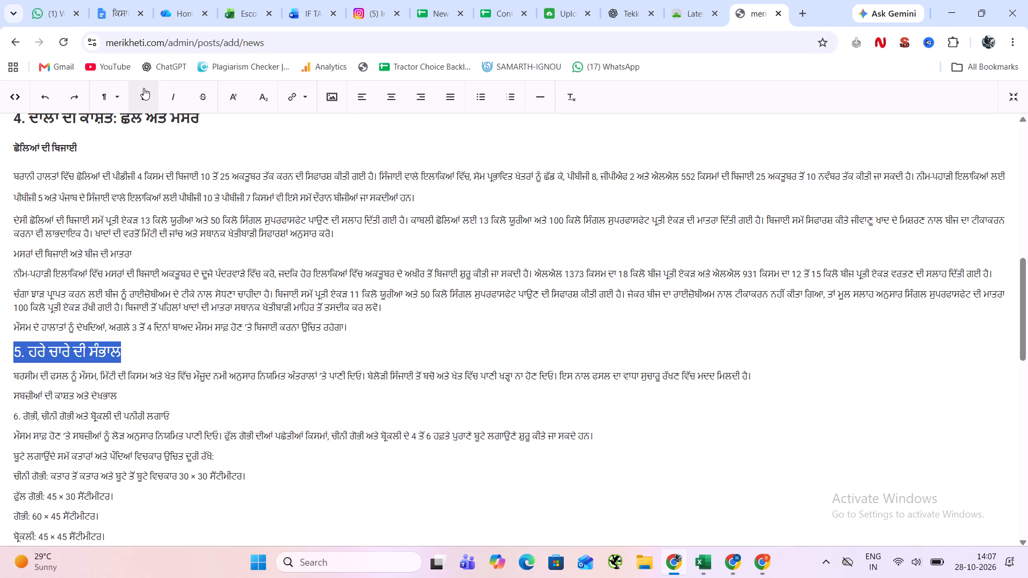
left_click(145, 90)
Format the line "ਸਬਜ਼ੀਆਂ ਦੀ ਕਾਸ਼ਤ ਅਤੇ ਦੇਖਭਾਲ" below section 5 of the post as a bold Header 3.
triple_click(51, 394)
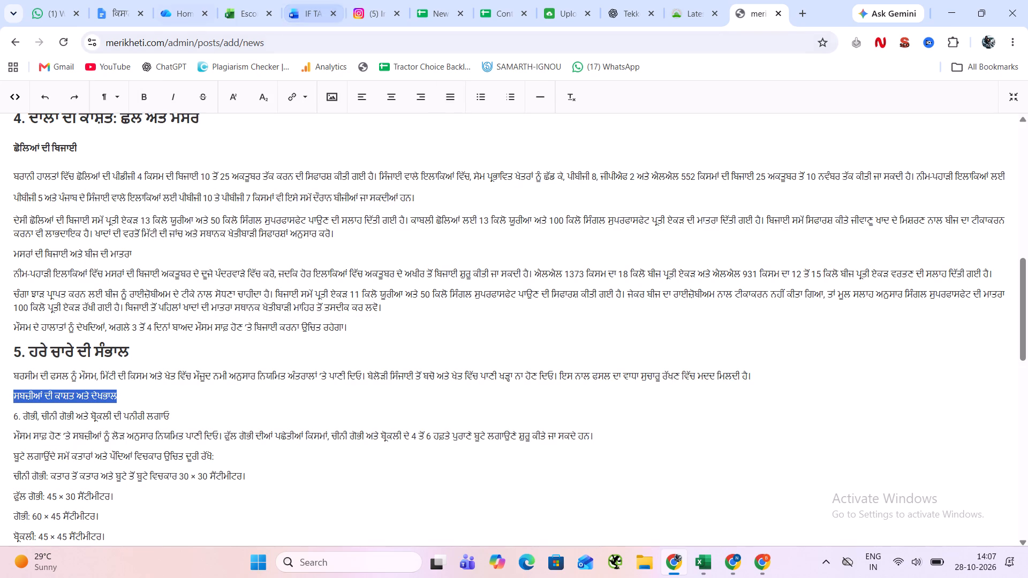
left_click(109, 105)
left_click(146, 230)
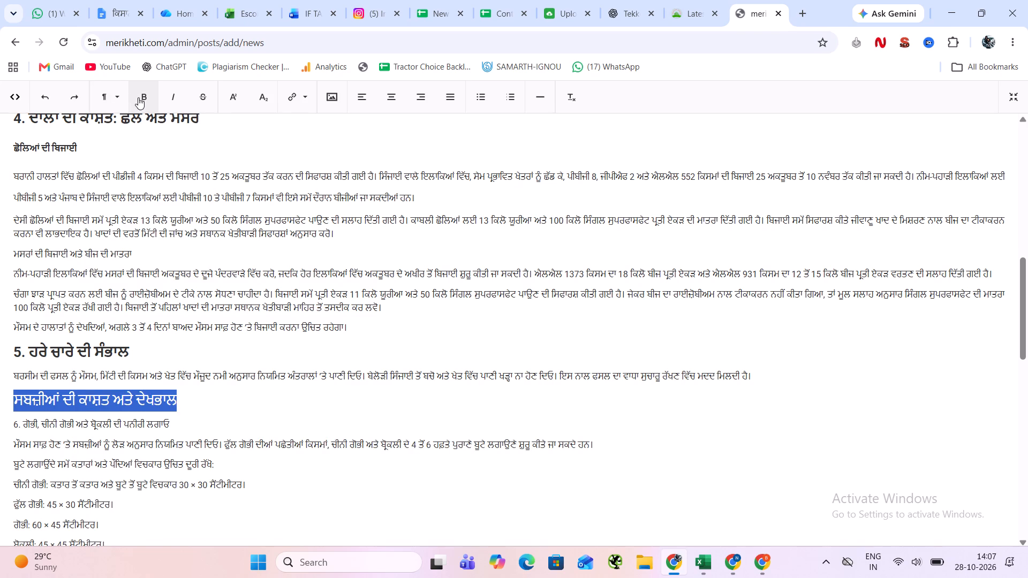
left_click(138, 97)
Format the line "6. ਗੋਭੀ, ਚੀਨੀ ਗੋਭੀ ਅਤੇ ਬ੍ਰੋਕਲੀ ਦੀ ਪਨੀਰੀ ਲਗਾਓ" as a bold Header 3.
left_click(71, 445)
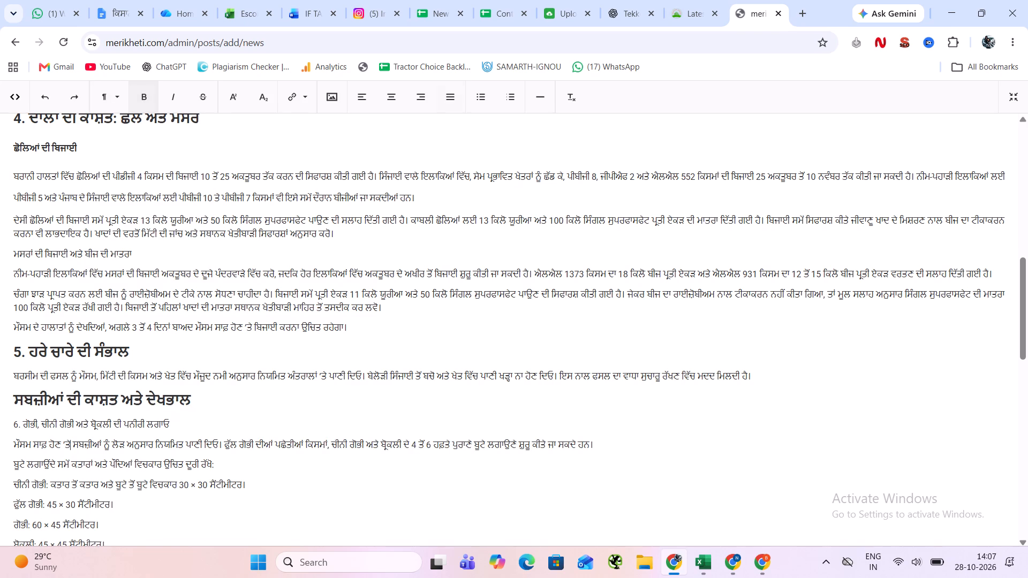
left_click_drag(71, 445, 64, 440)
triple_click(93, 419)
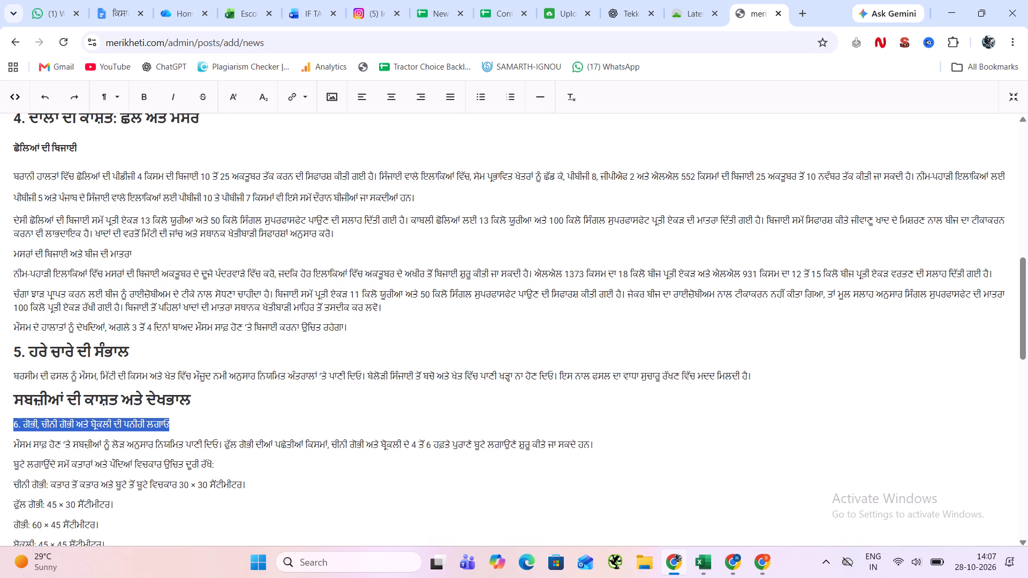
left_click(107, 85)
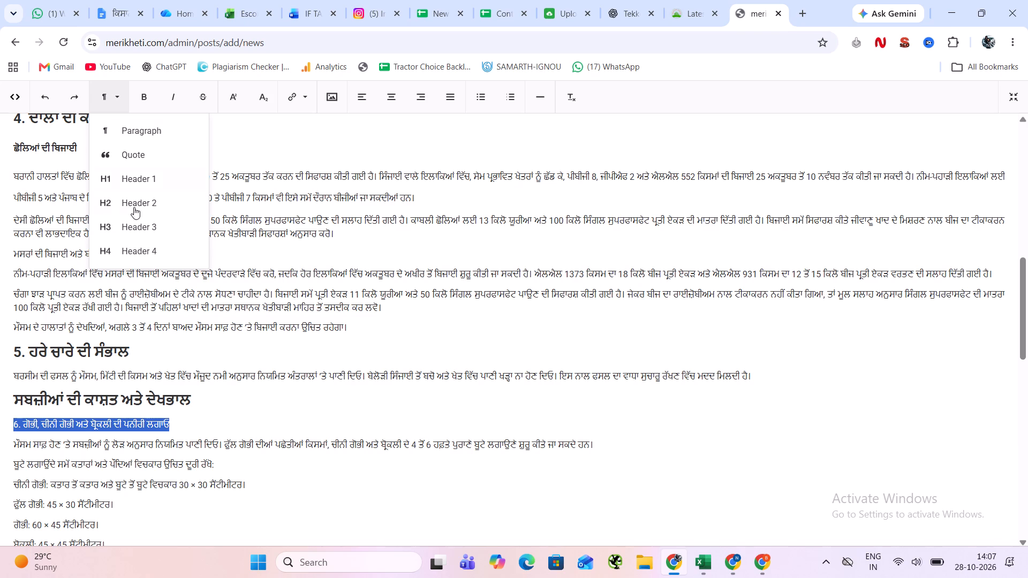
left_click(137, 224)
left_click(151, 97)
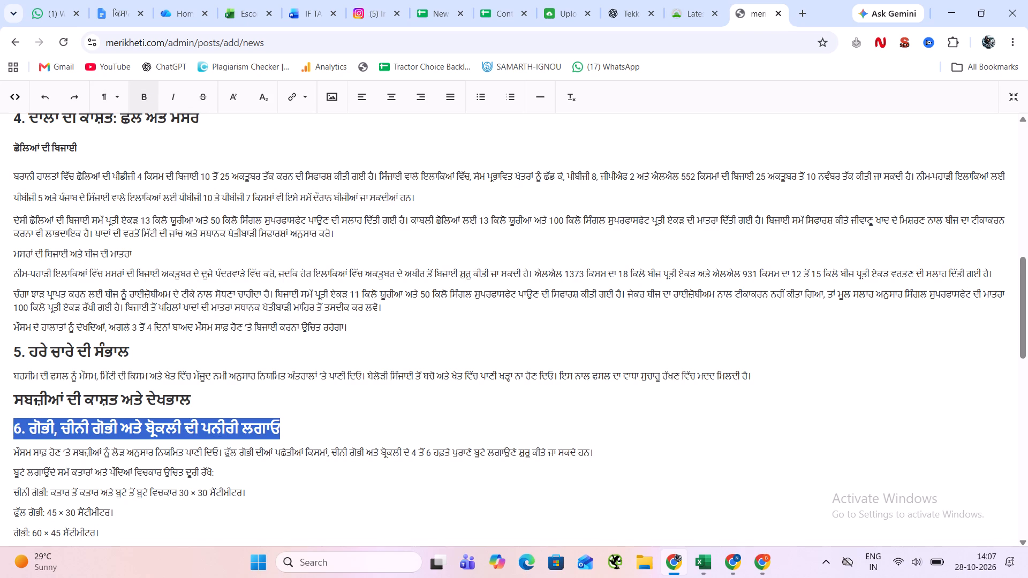
Format the line "7. ਟਮਾਟਰ ਦੀ ਪਨੀਰੀ ਅਤੇ ਕਿਸਮਾਂ ਦੀ ਚੋਣ" as a bold Header 3.
left_click_drag(164, 278, 162, 560)
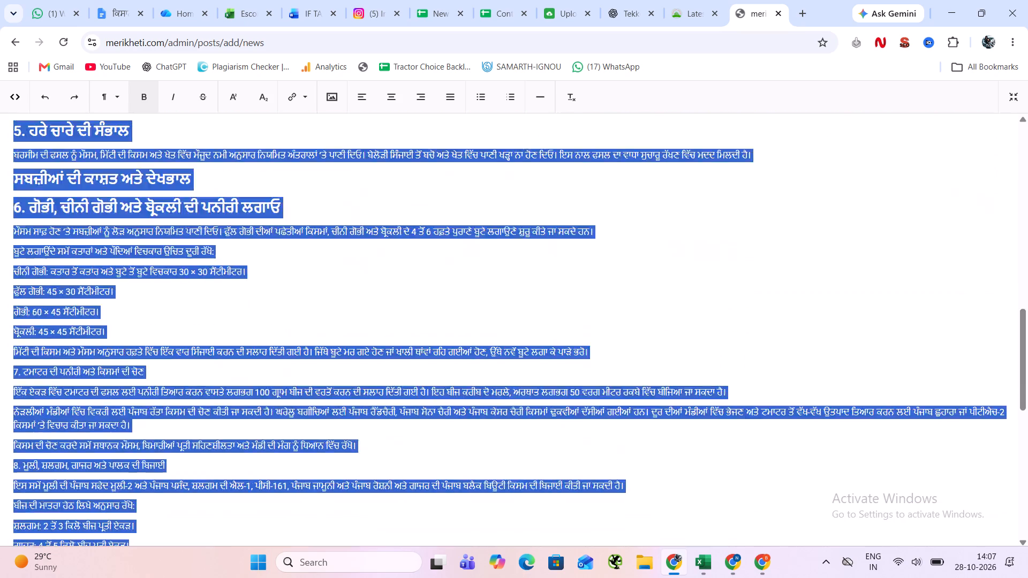
left_click_drag(162, 560, 509, 515)
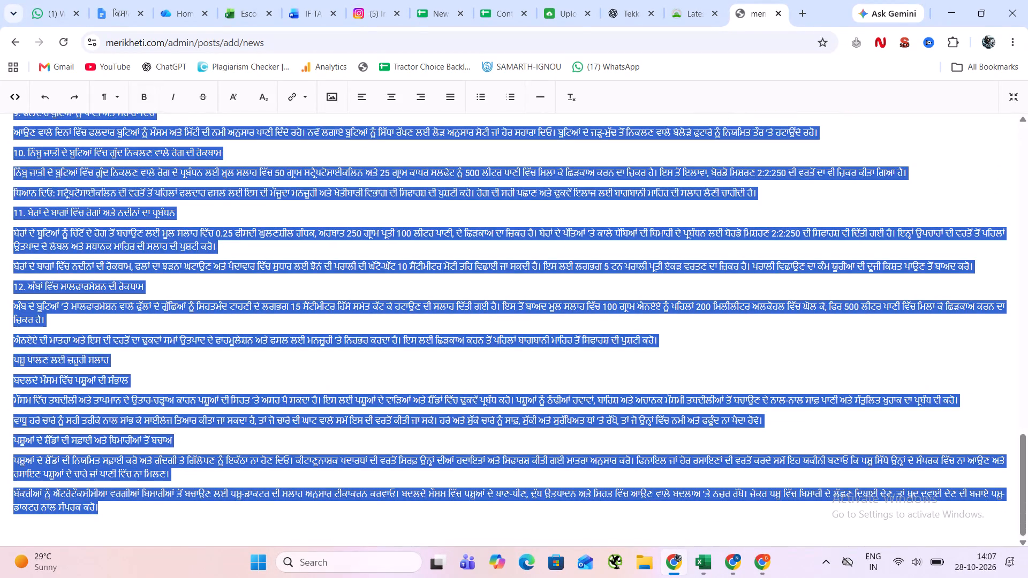
left_click(1027, 364)
left_click_drag(1027, 364, 1027, 328)
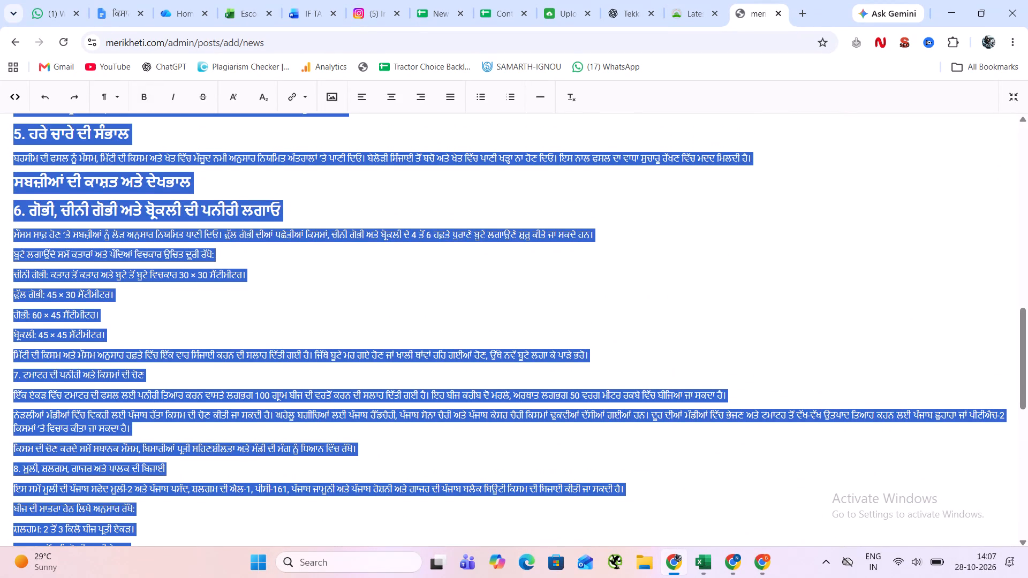
left_click(160, 390)
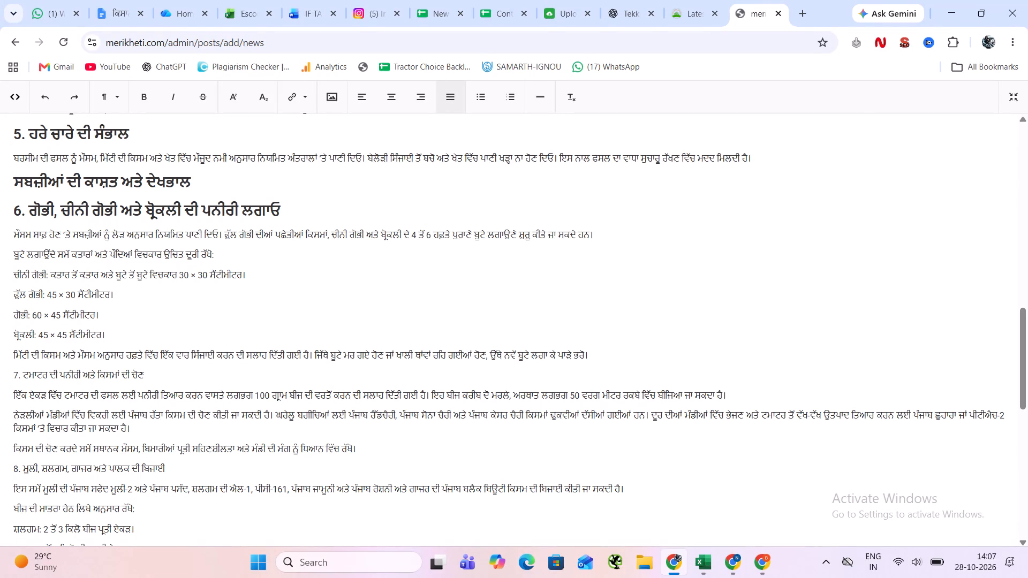
triple_click(81, 368)
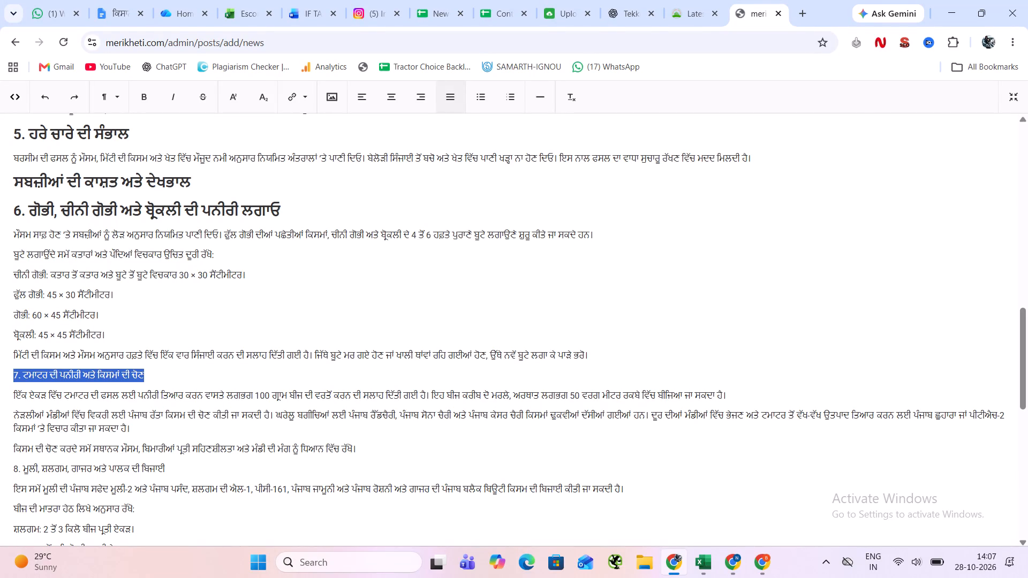
left_click(111, 98)
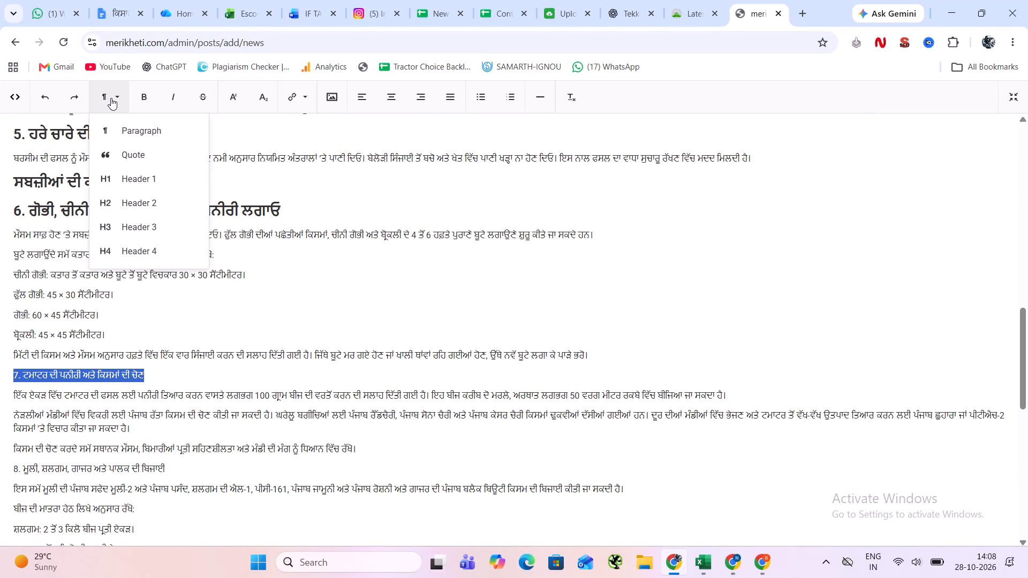
left_click(134, 220)
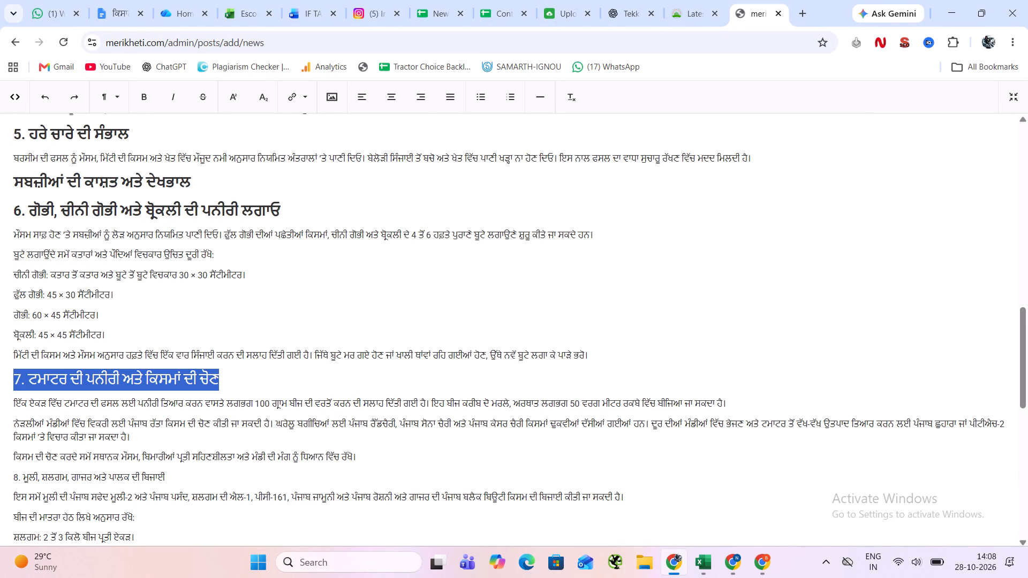
left_click(141, 102)
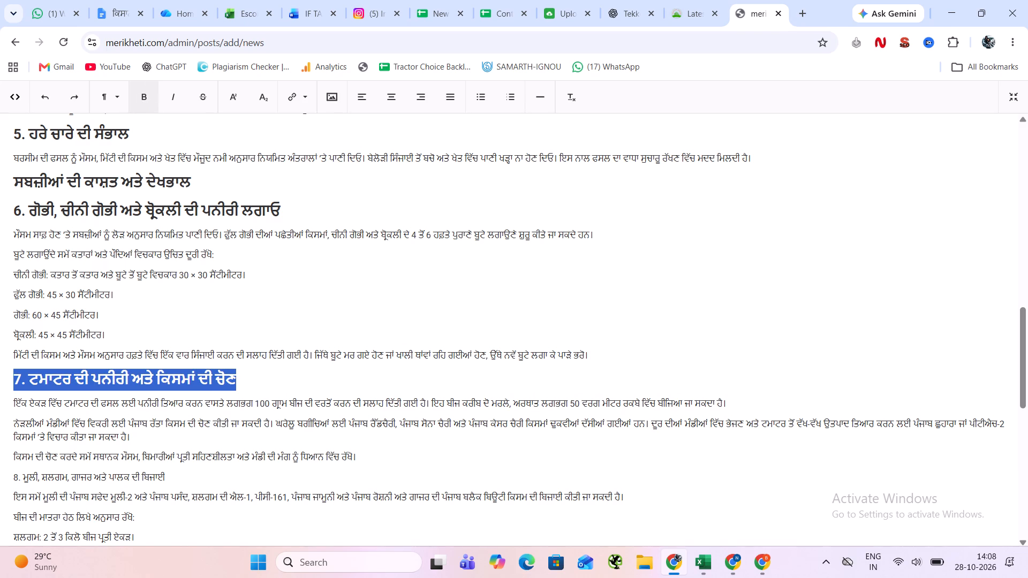
Format the line "8. ਮੂਲੀ, ਸ਼ਲਗਮ, ਗਾਜਰ ਅਤੇ ਪਾਲਕ ਦੀ ਬਿਜਾਈ" as a bold Header 3.
left_click_drag(1027, 368, 1027, 406)
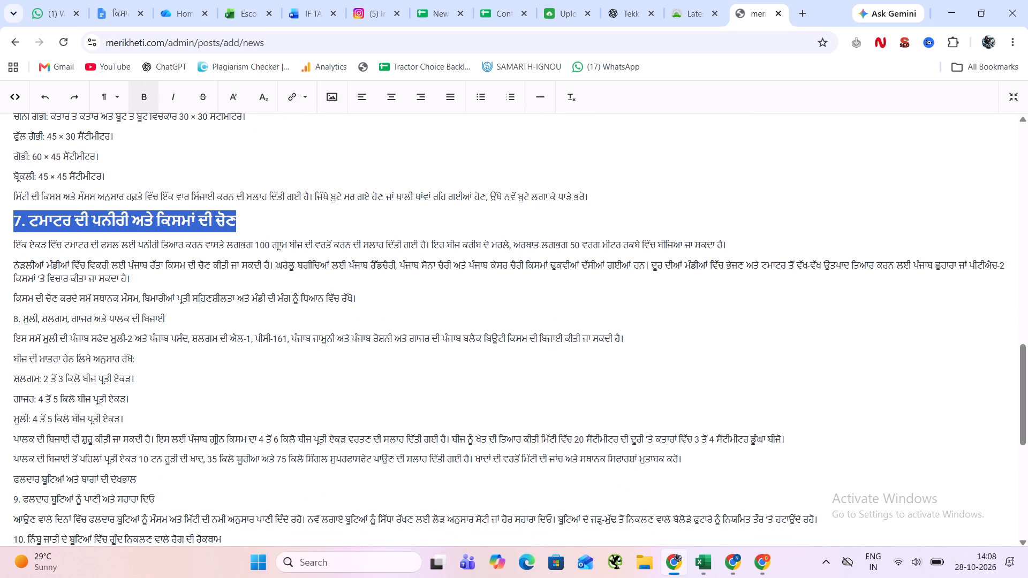
triple_click(97, 318)
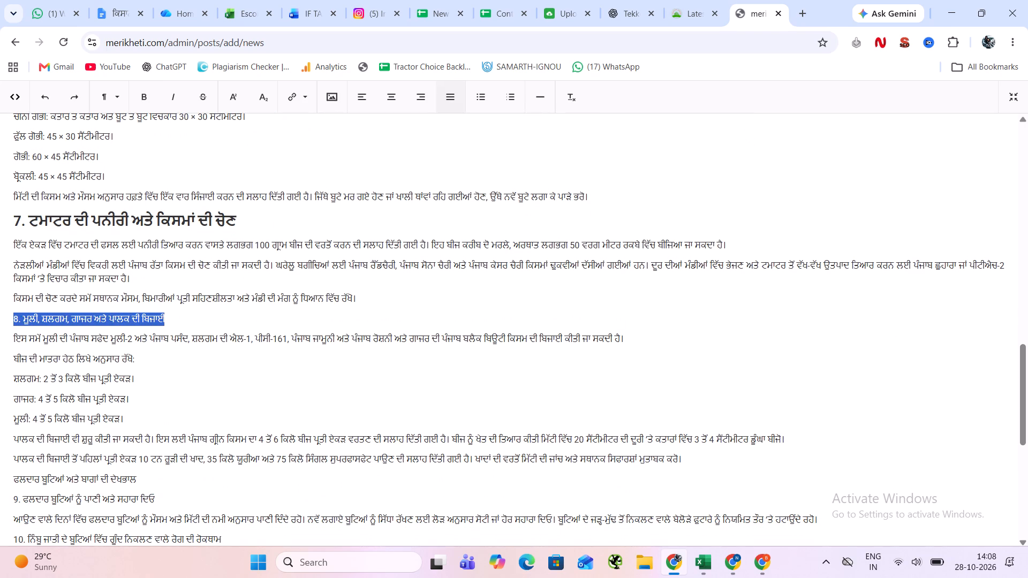
left_click(117, 103)
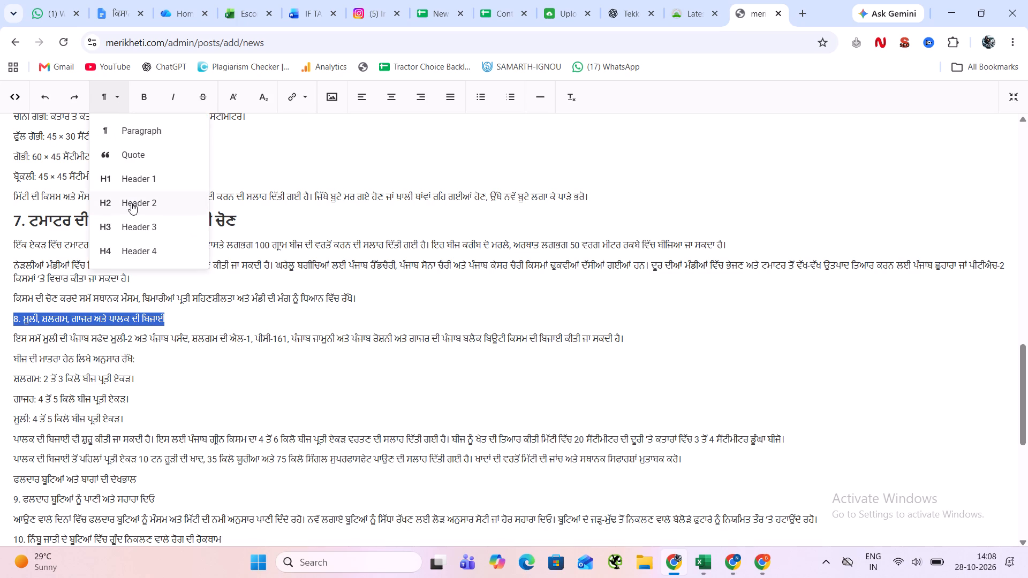
left_click(131, 220)
left_click(146, 95)
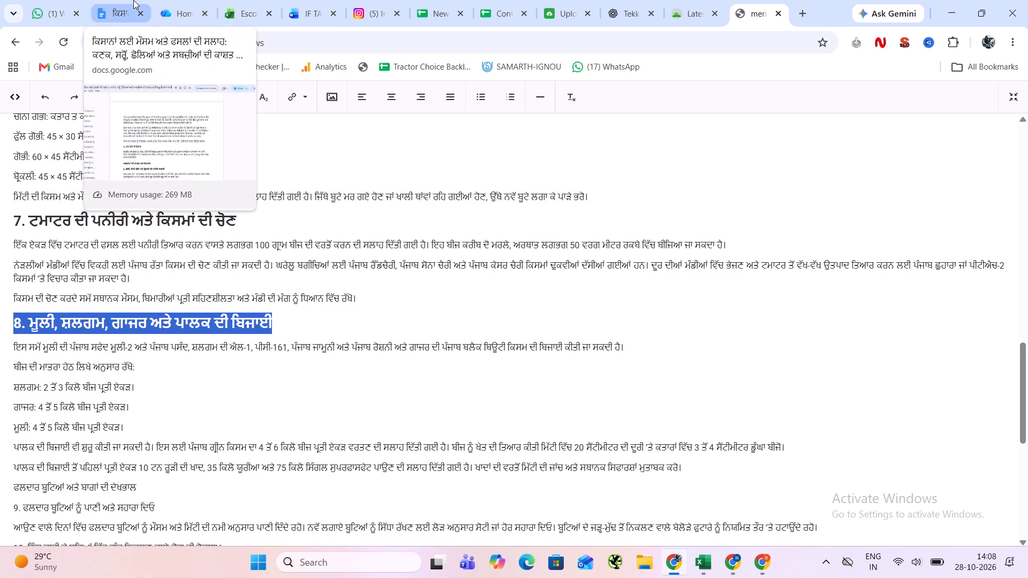
Switch to the source document and check its heading formatting from section 5 through section 8.
left_click(133, 0)
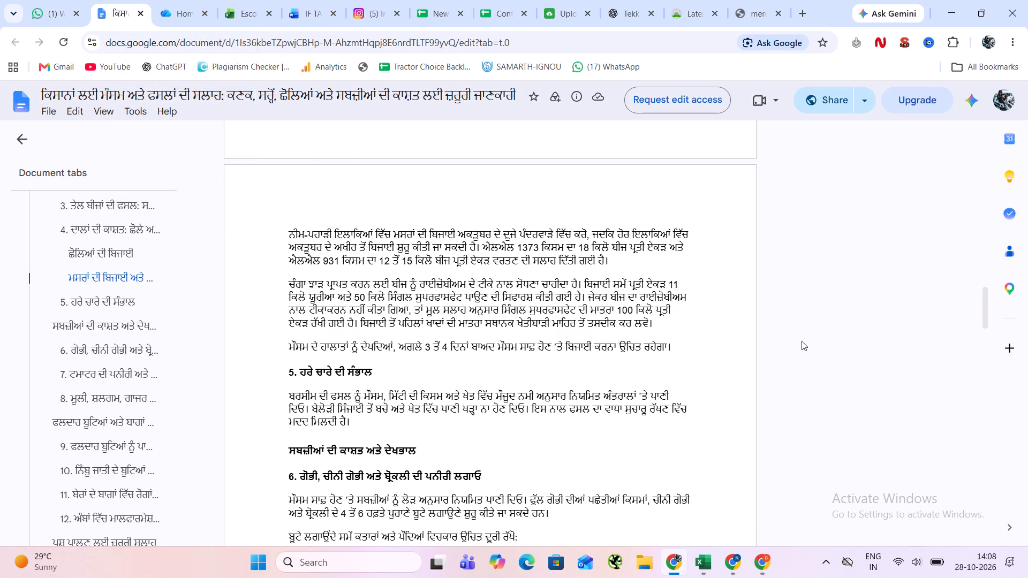
left_click_drag(983, 302, 983, 334)
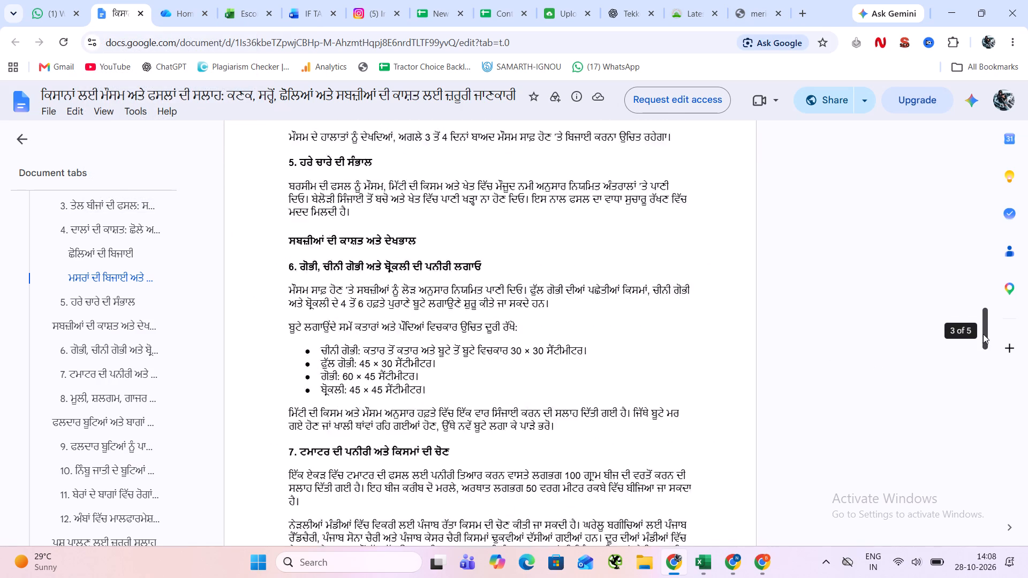
left_click_drag(983, 334, 979, 369)
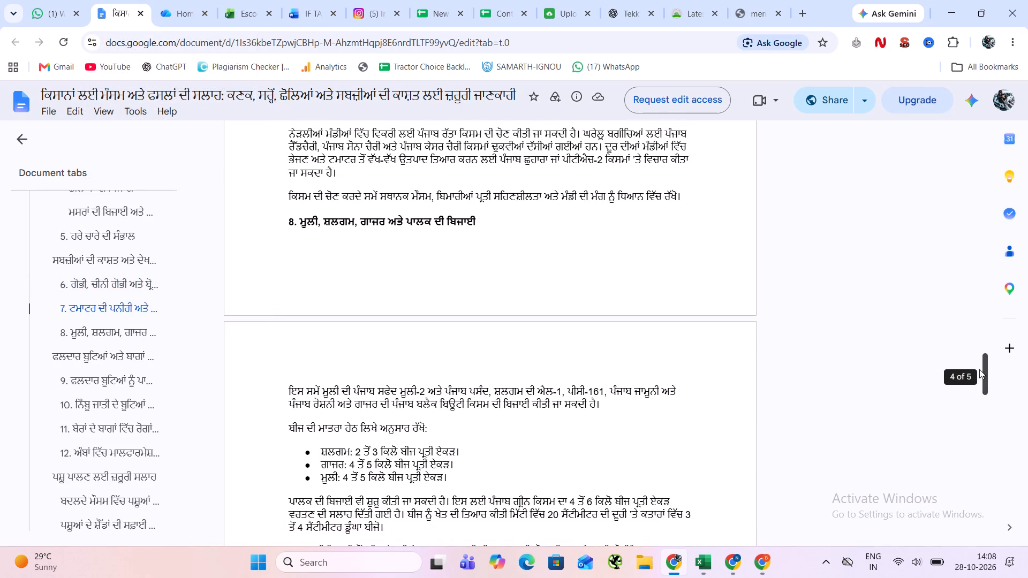
Return from the source document to the post editor and make the three seed-rate lines (ਸ਼ਲਗਮ, ਗਾਜਰ, ਮੂਲੀ) under section 8 a bulleted list.
left_click_drag(979, 369, 977, 385)
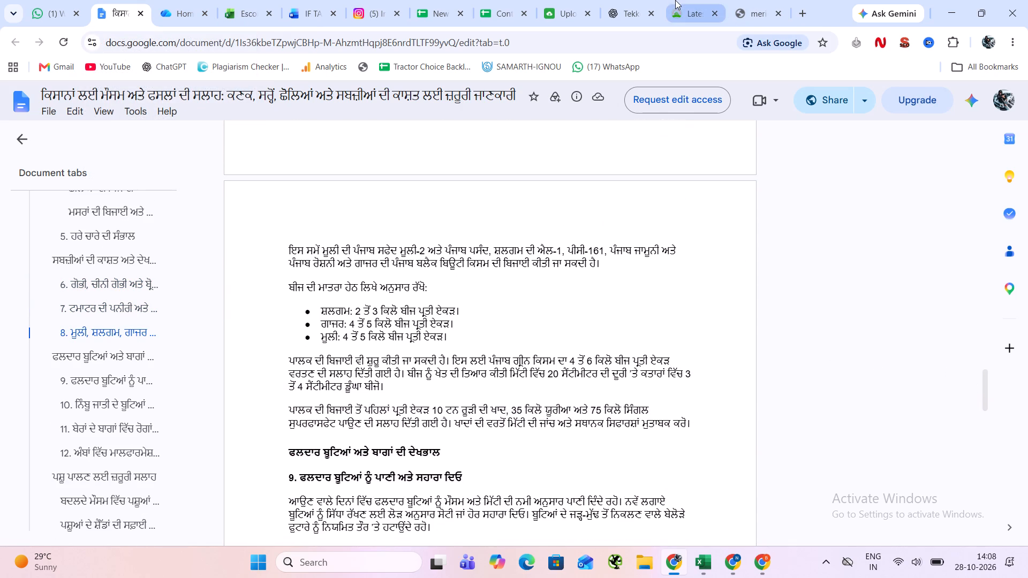
left_click(741, 0)
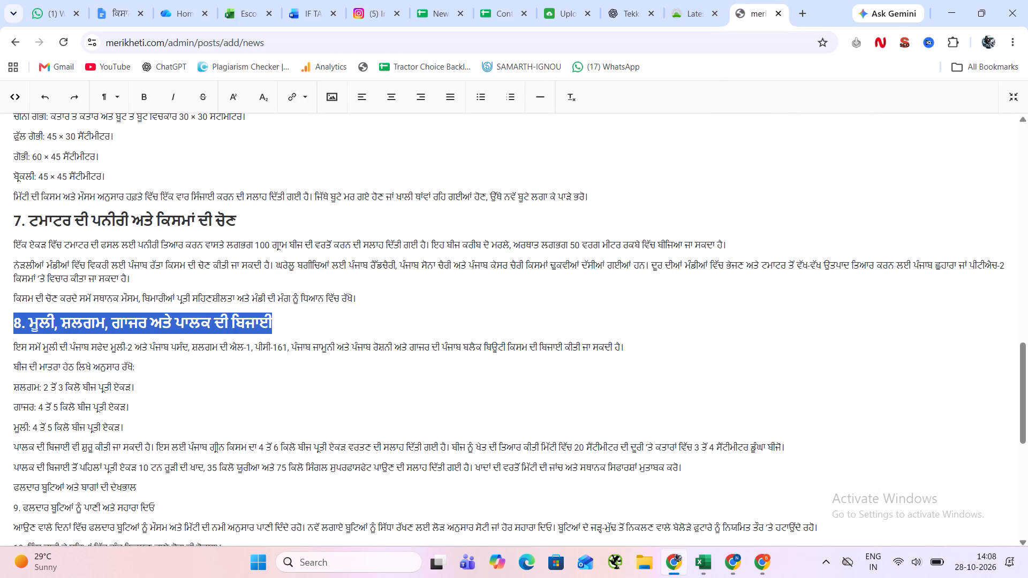
left_click_drag(14, 386, 125, 423)
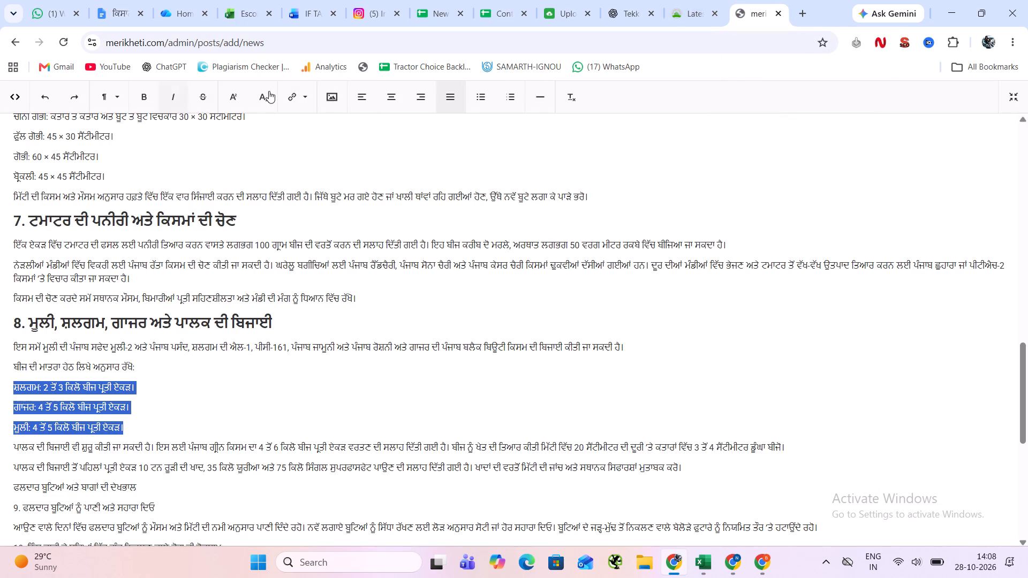
left_click(483, 102)
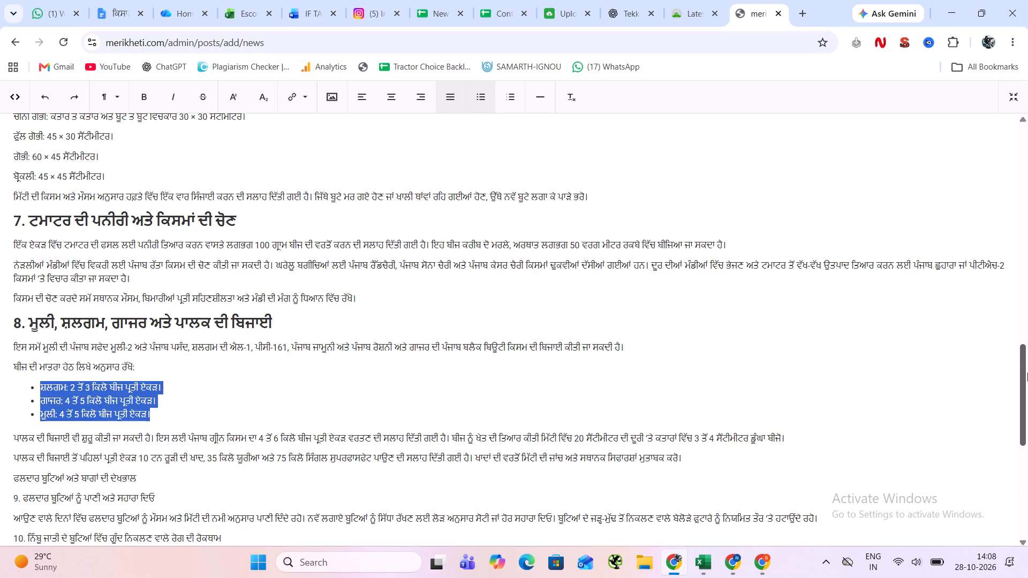
Check the list style used earlier in the article and change the three-line seed-rate list in section 8 to a numbered list.
left_click_drag(1027, 372, 994, 187)
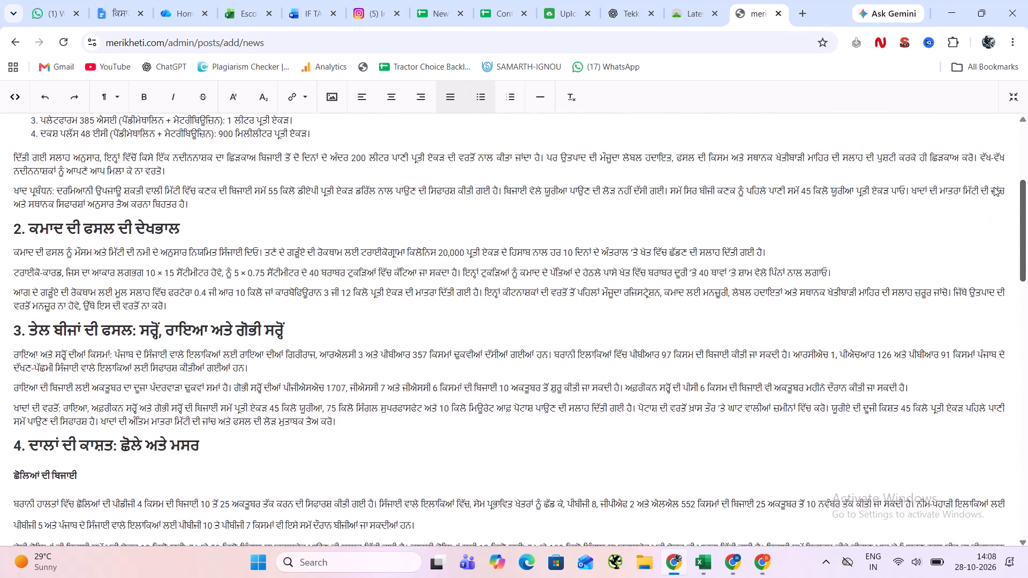
left_click_drag(994, 187, 969, 366)
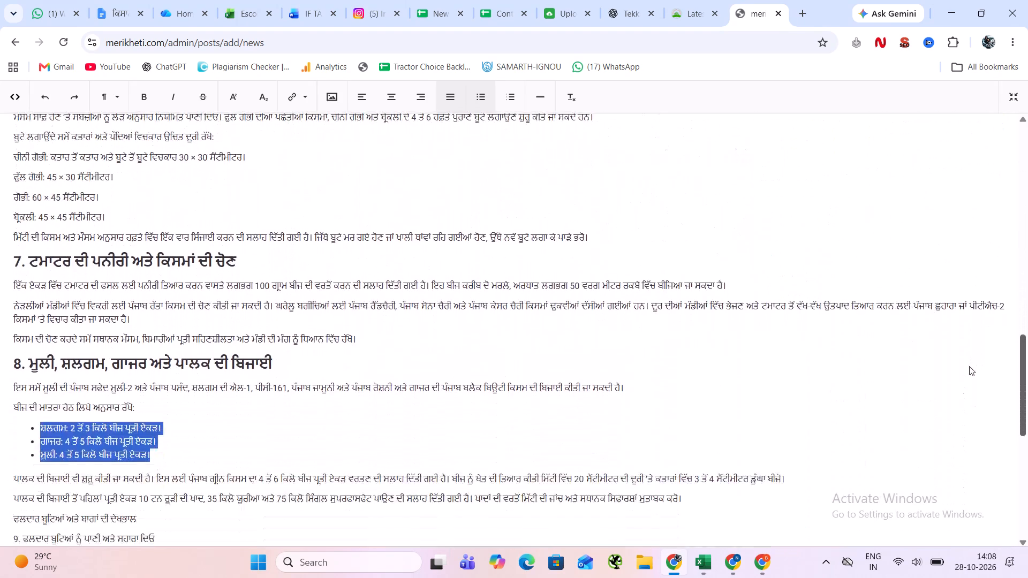
left_click_drag(969, 366, 969, 379)
left_click(503, 94)
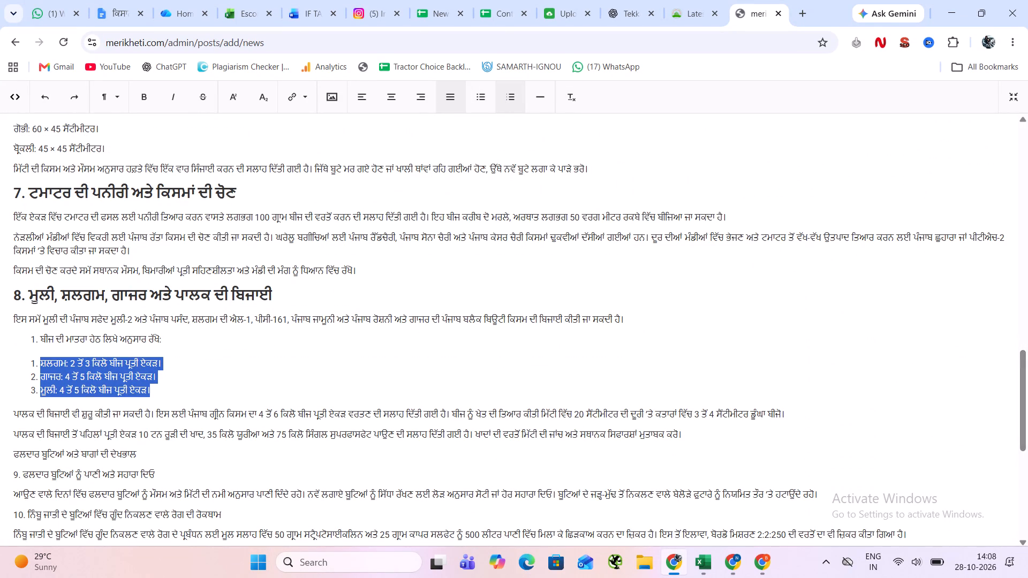
Remove the list numbering from the introductory line "ਬੀਜ ਦੀ ਮਾਤਰਾ ਹੇਠ ਲਿਖੇ ਅਨੁਸਾਰ ਰੱਖੋ:" above the seed-rate list.
left_click(41, 340)
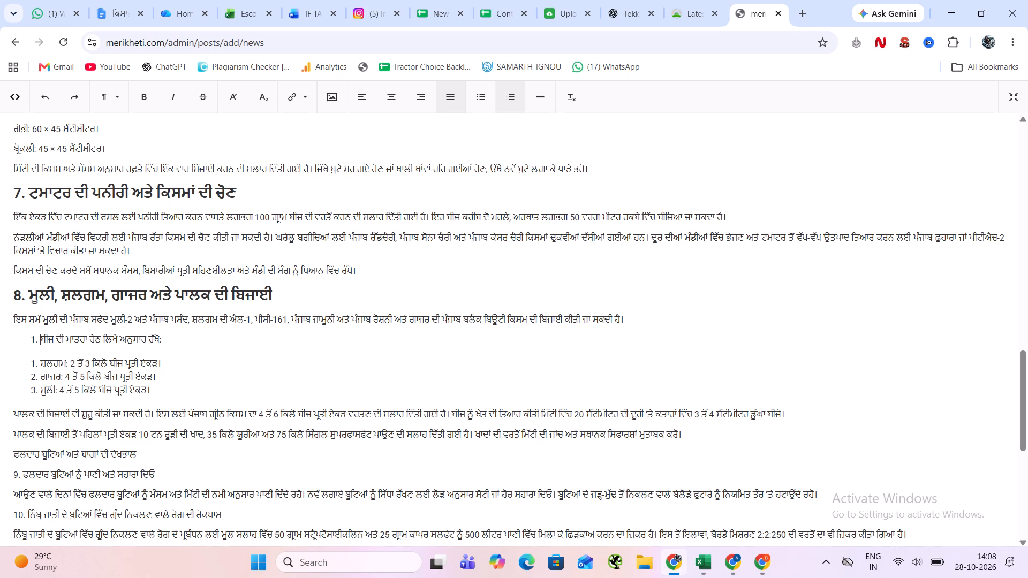
key("BackSpace")
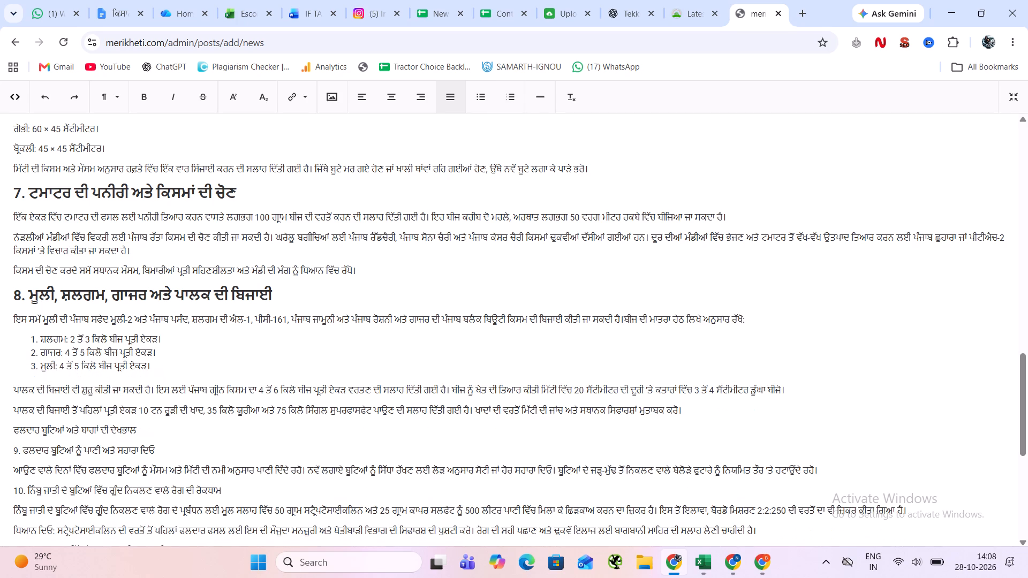
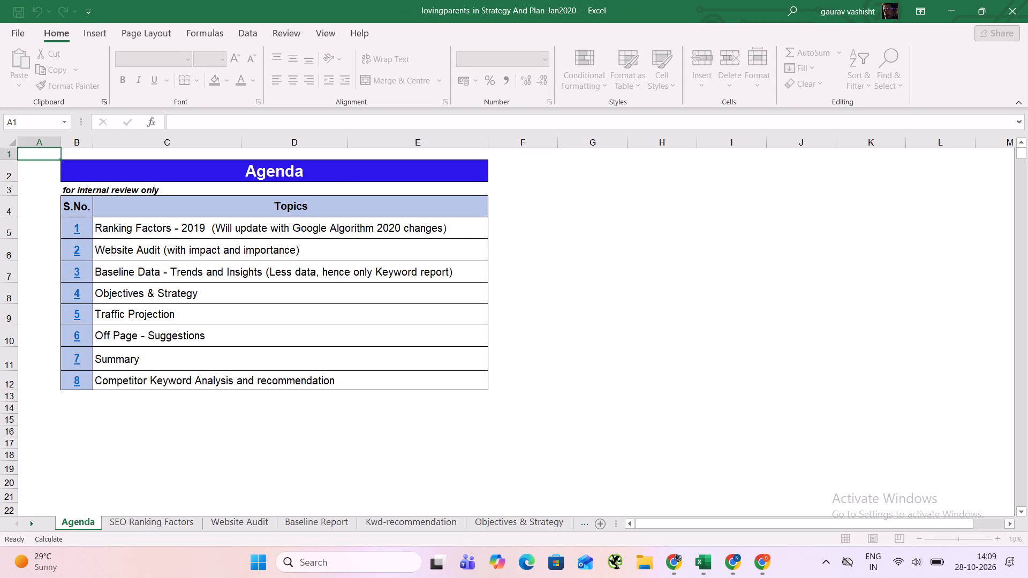
Review the SEO plan workbook's Agenda, Objectives & Strategy, Kwd-recommendation, Baseline Report, Website Audit and SEO Ranking Factors sheets.
left_click_drag(260, 229, 464, 351)
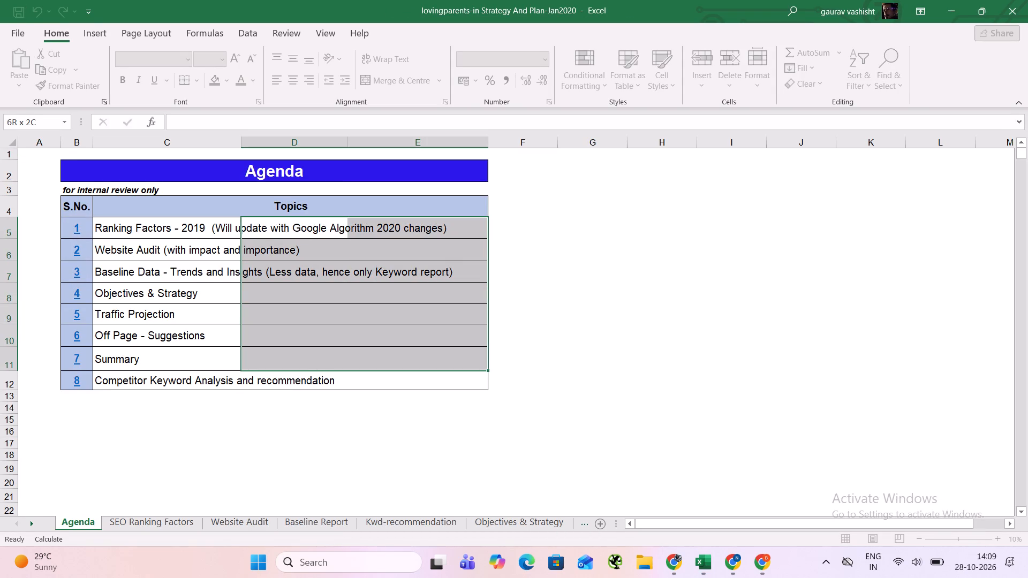
left_click_drag(464, 351, 476, 351)
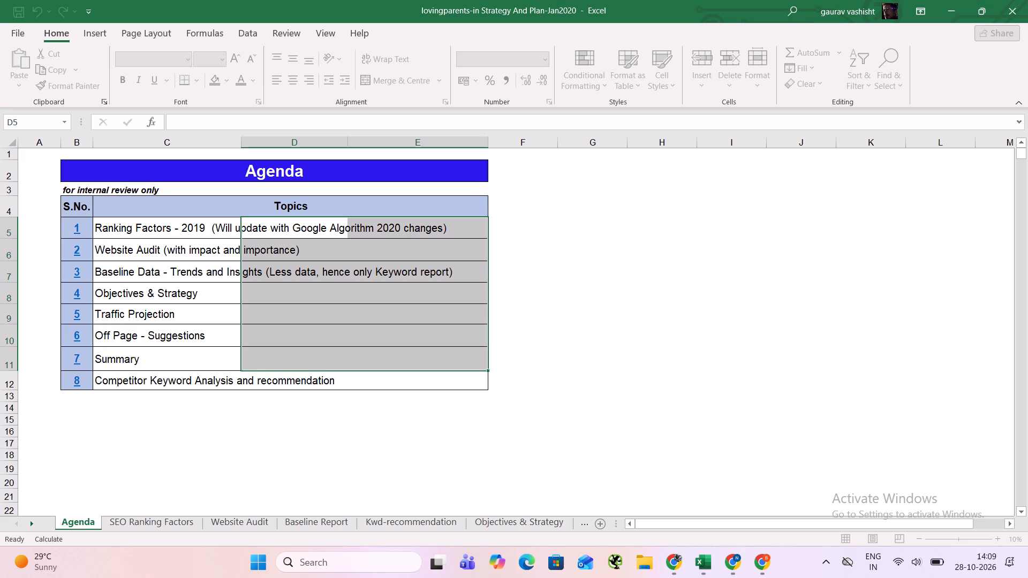
left_click(515, 521)
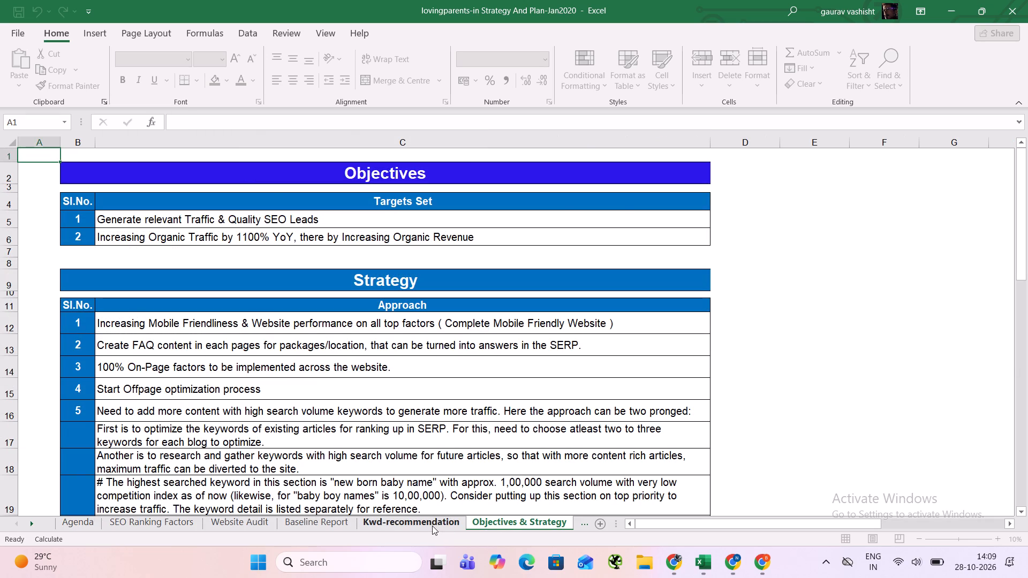
left_click(432, 526)
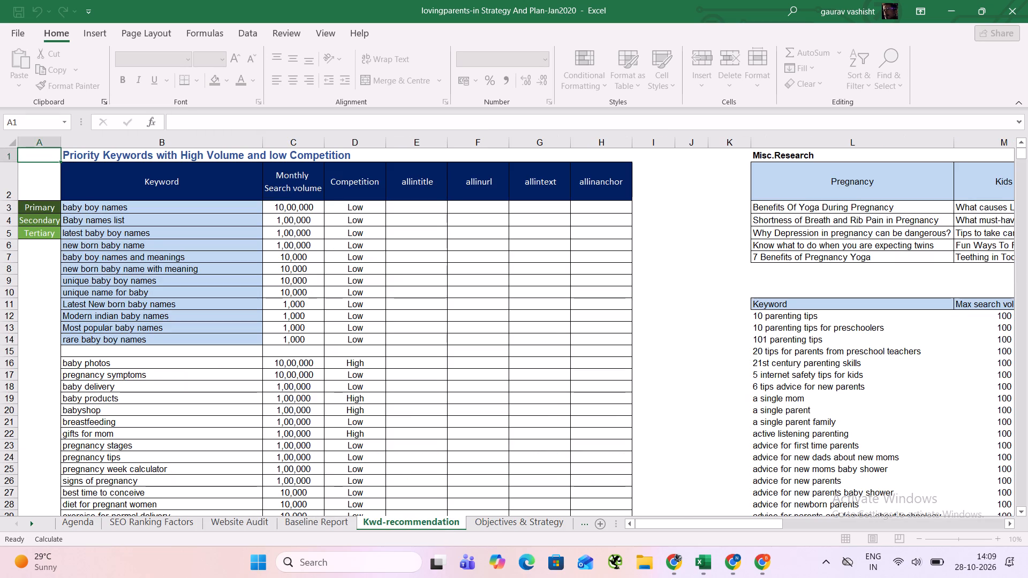
left_click(331, 507)
left_click(311, 518)
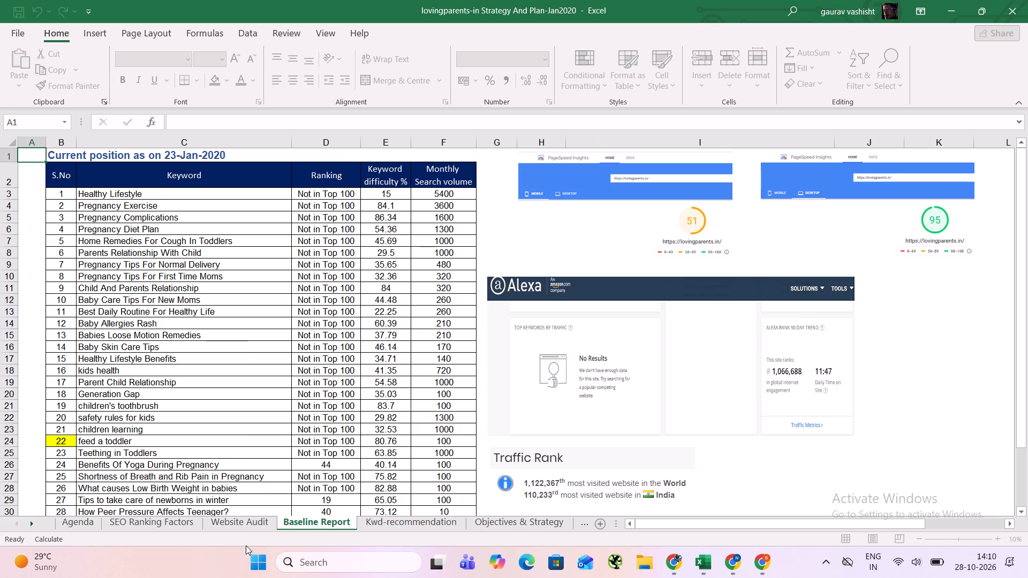
left_click(238, 530)
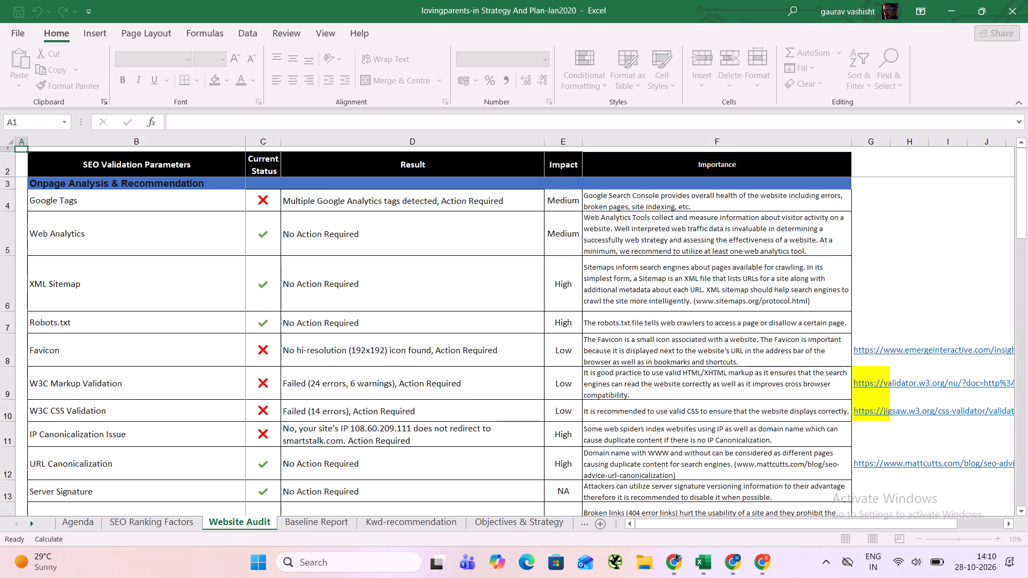
left_click(179, 531)
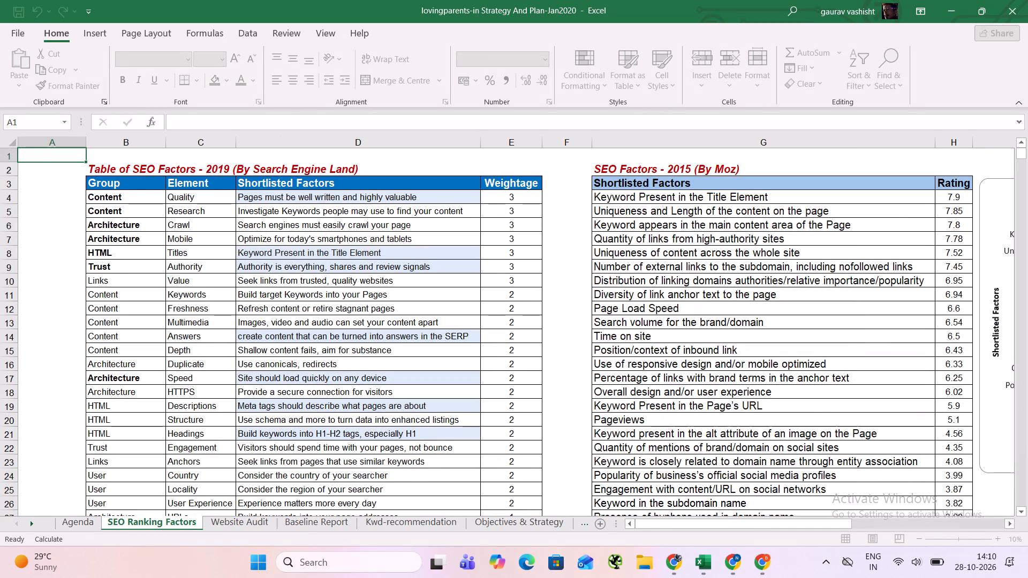
left_click(94, 520)
left_click(237, 526)
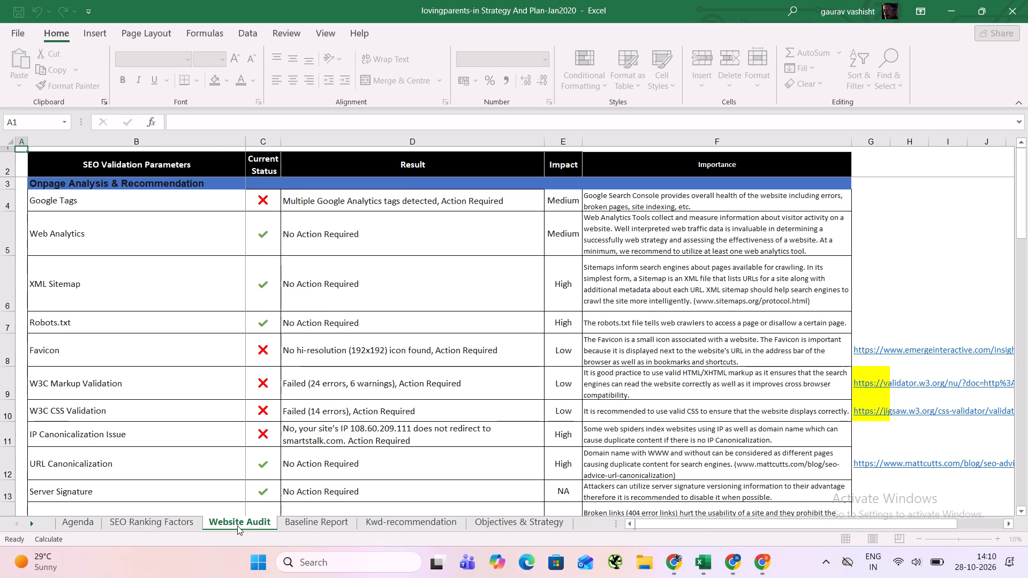
left_click(302, 529)
left_click(503, 520)
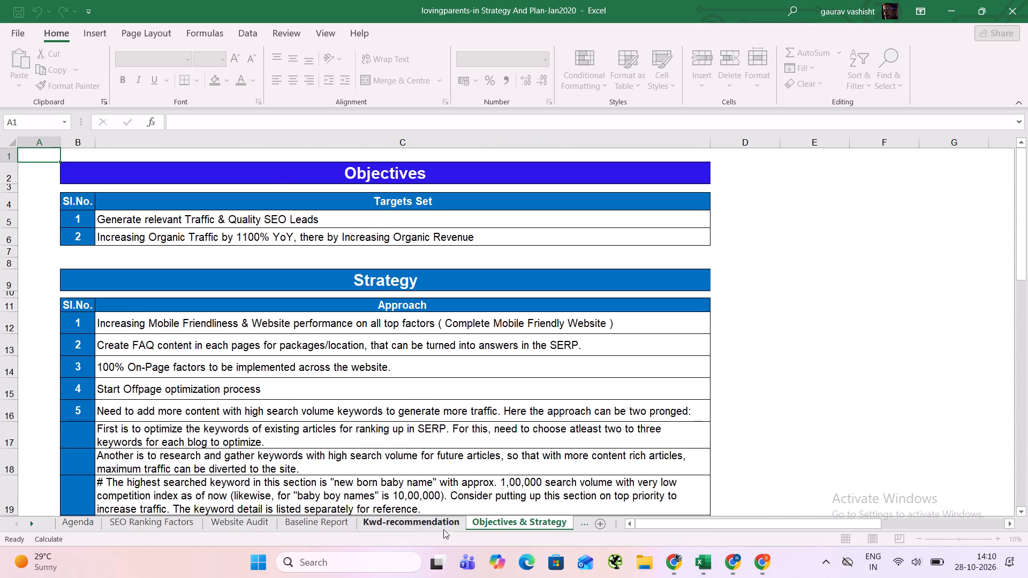
left_click(443, 529)
Open the Traffic Projection sheet and examine the base and Jan-20 figures and the Current Website Traffic Position heading.
left_click(585, 528)
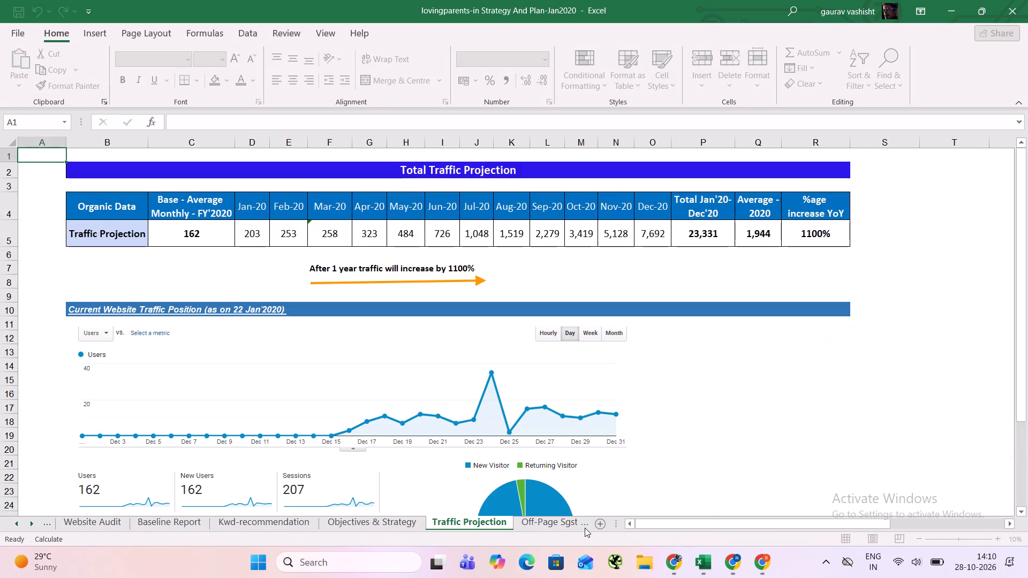
left_click(218, 239)
left_click(255, 237)
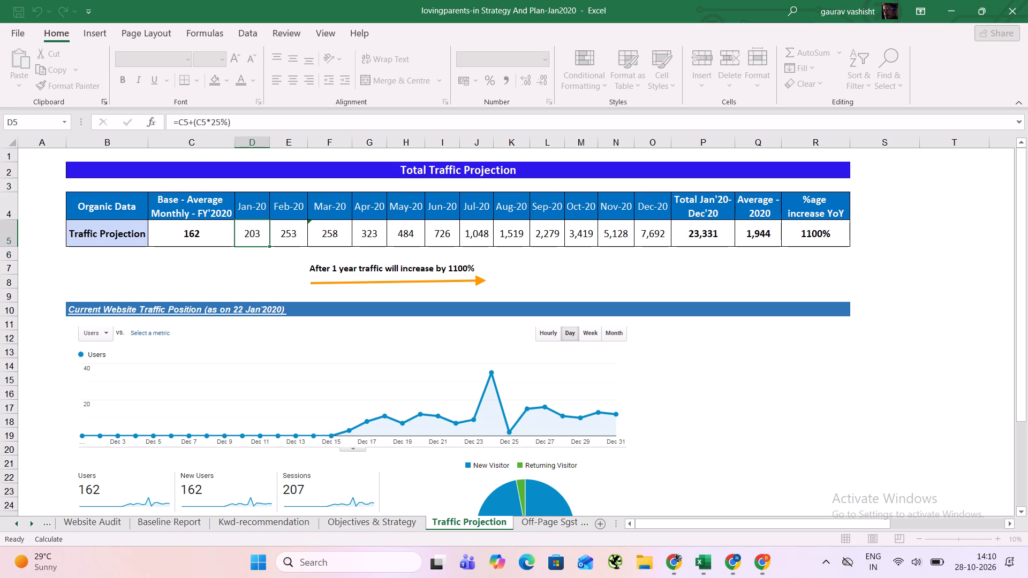
left_click_drag(1027, 195, 1021, 239)
left_click_drag(1021, 239, 1012, 227)
left_click(1018, 223)
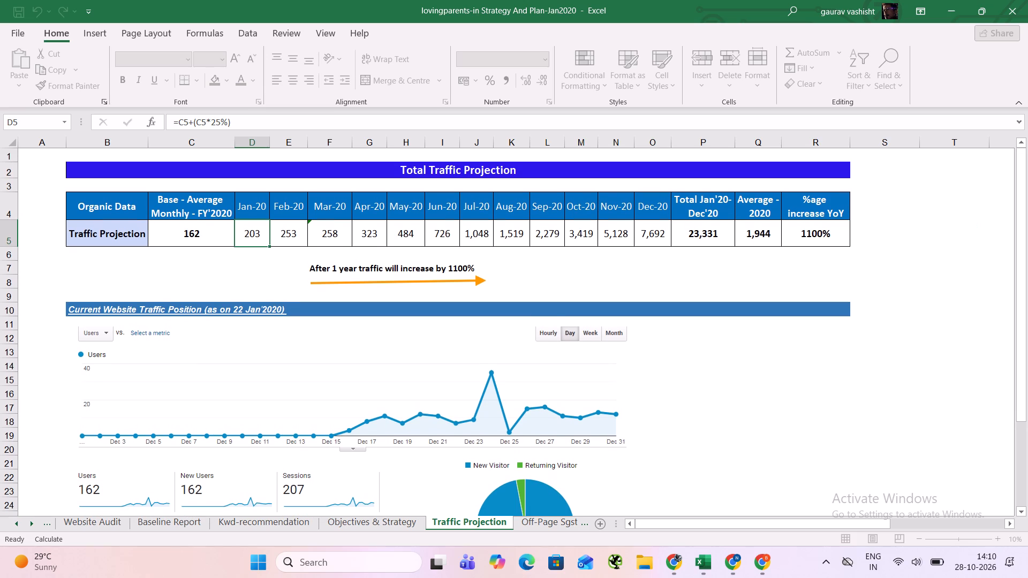
left_click(255, 310)
left_click(229, 314)
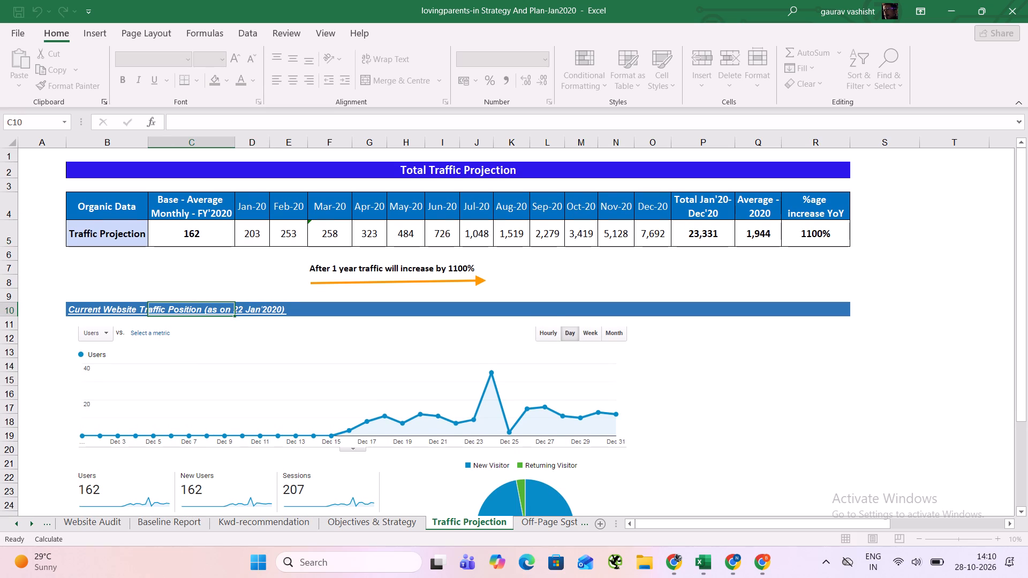
double_click(229, 314)
left_click(286, 307)
double_click(286, 307)
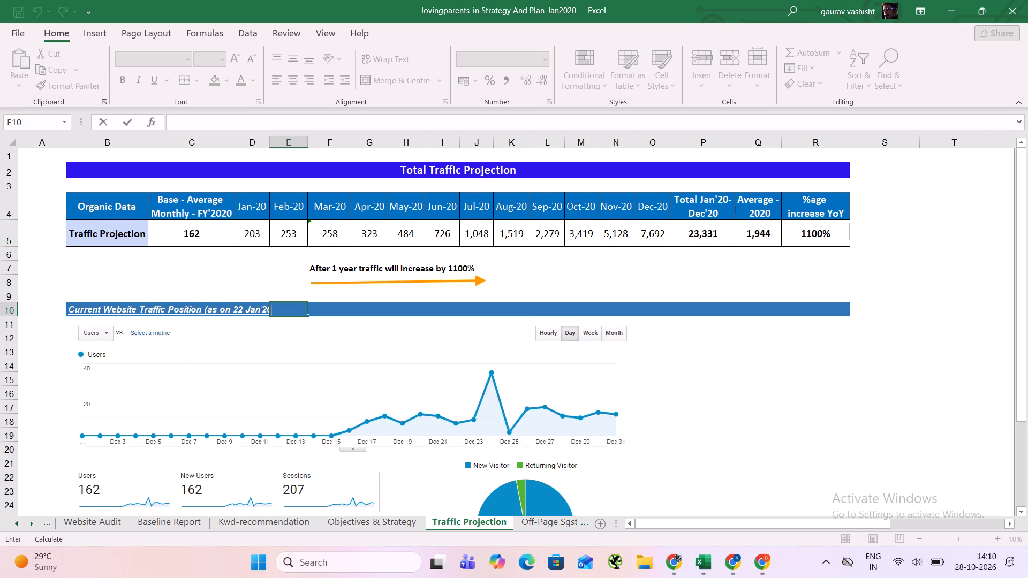
left_click(317, 307)
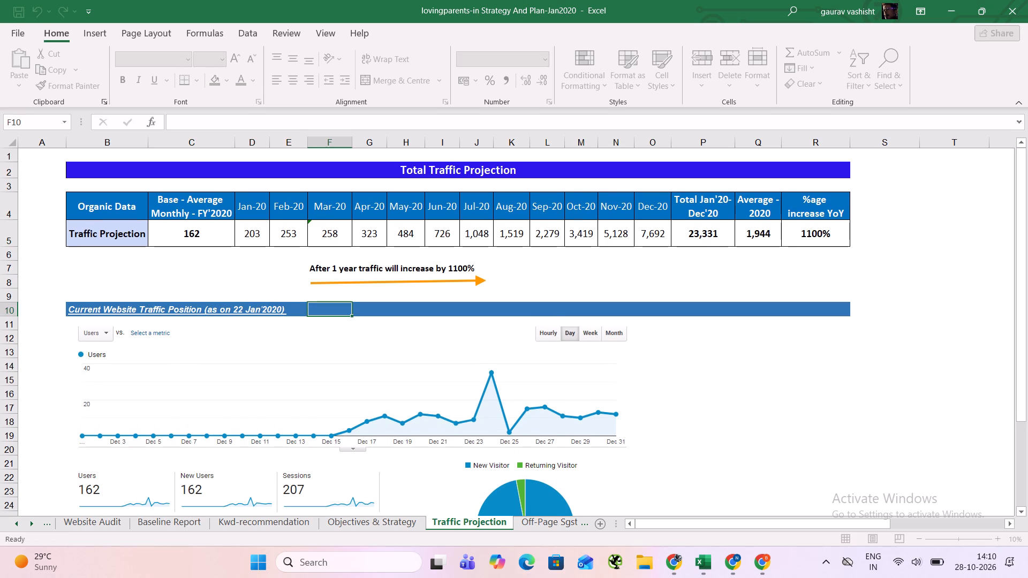
left_click_drag(65, 308, 269, 307)
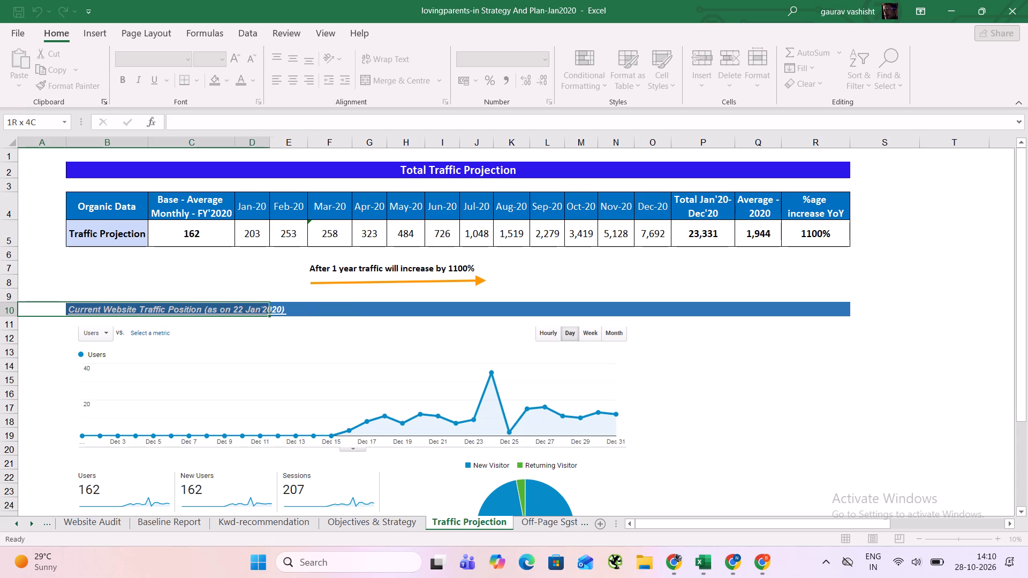
left_click_drag(269, 307, 283, 308)
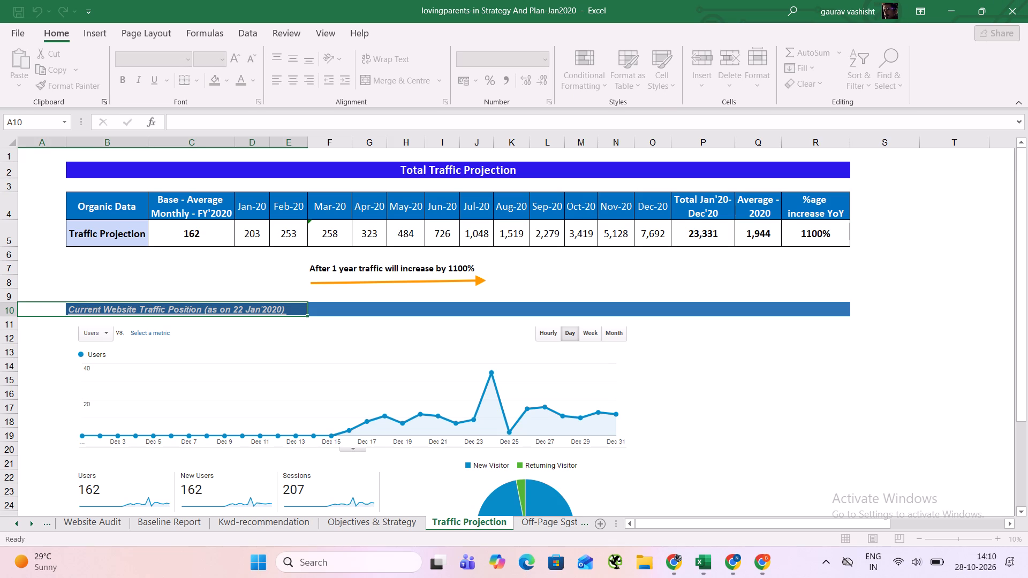
Inspect the formulas in the Traffic Projection row for the monthly, total, average and percentage-increase cells.
left_click(747, 232)
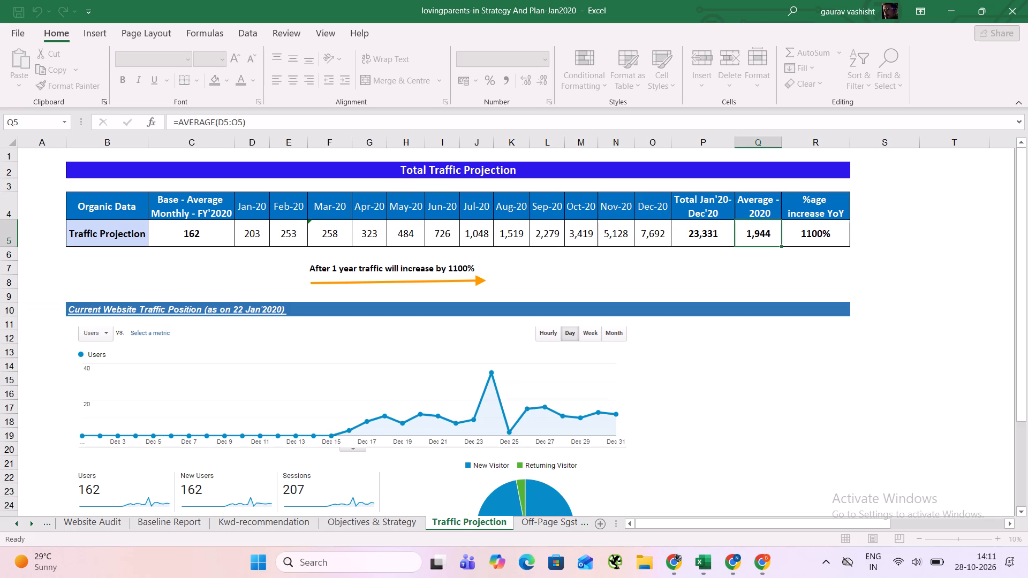
left_click(813, 228)
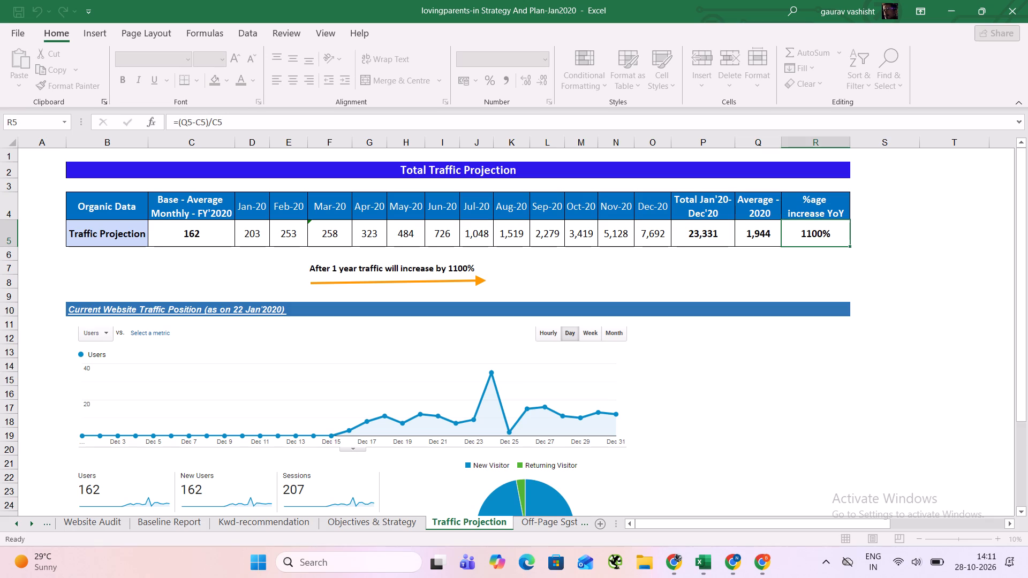
left_click(774, 235)
left_click(686, 232)
left_click(652, 235)
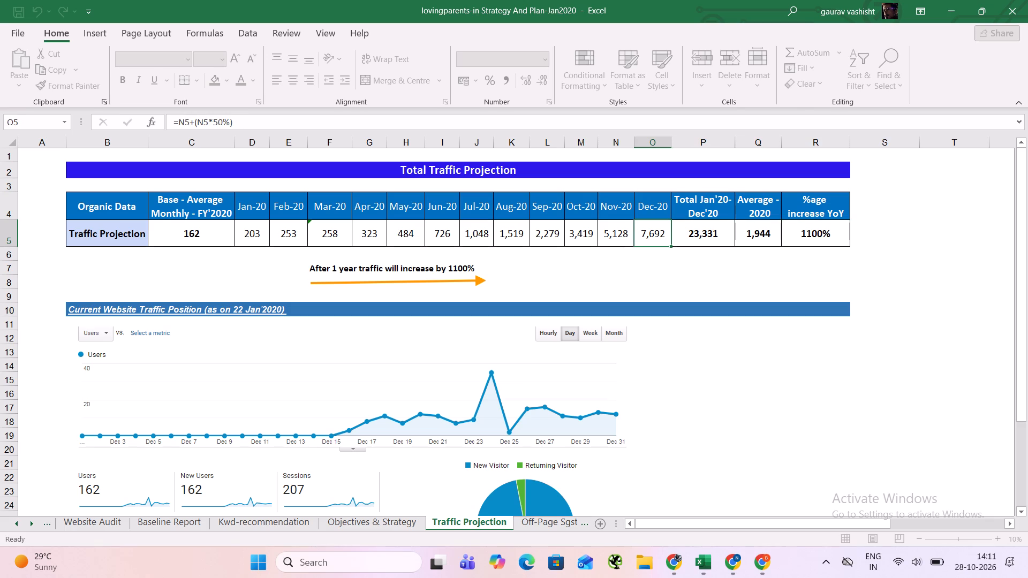
left_click_drag(253, 238, 471, 225)
left_click(472, 227)
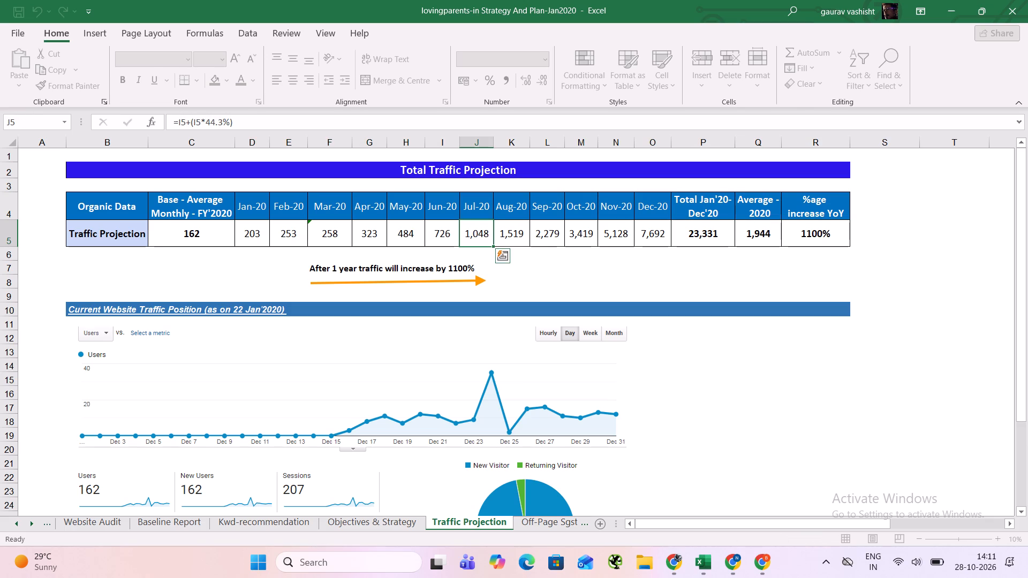
left_click(254, 233)
left_click(284, 234)
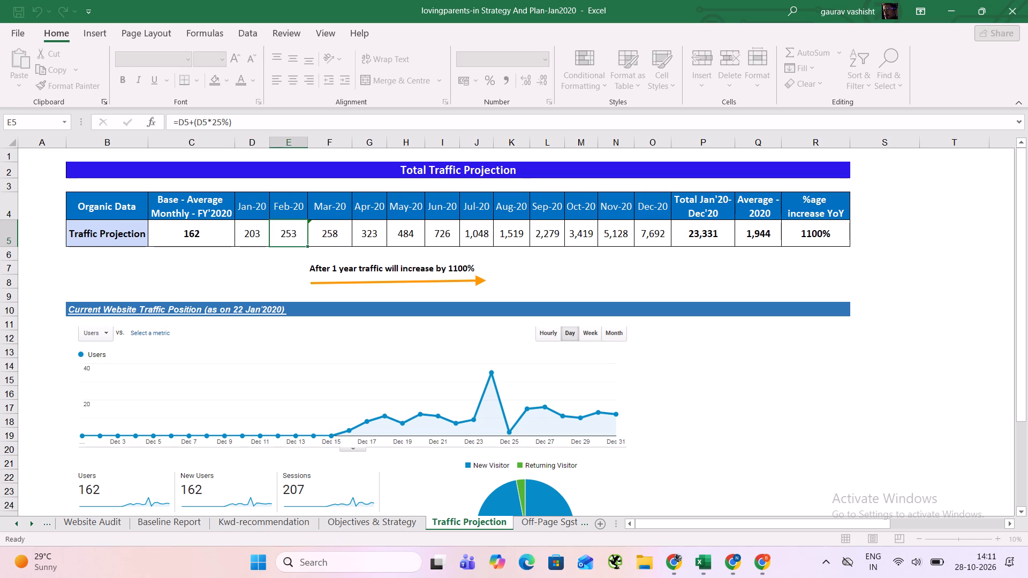
left_click(324, 238)
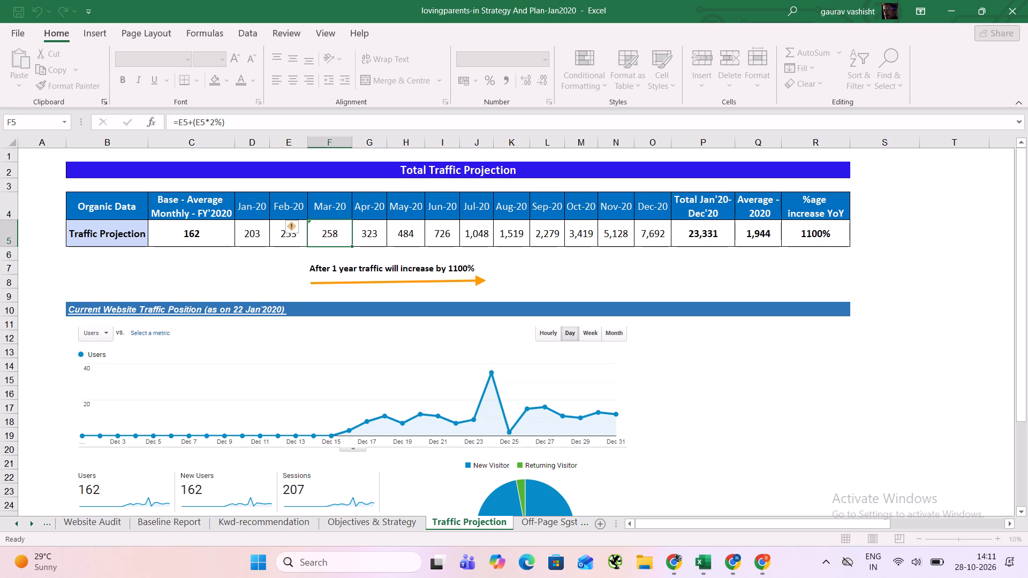
left_click(675, 232)
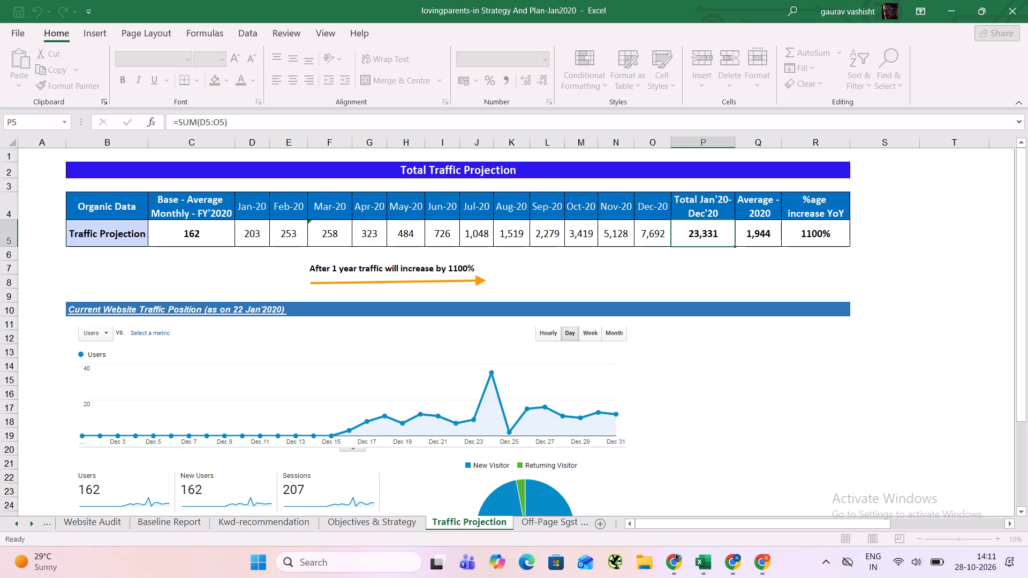
left_click(820, 229)
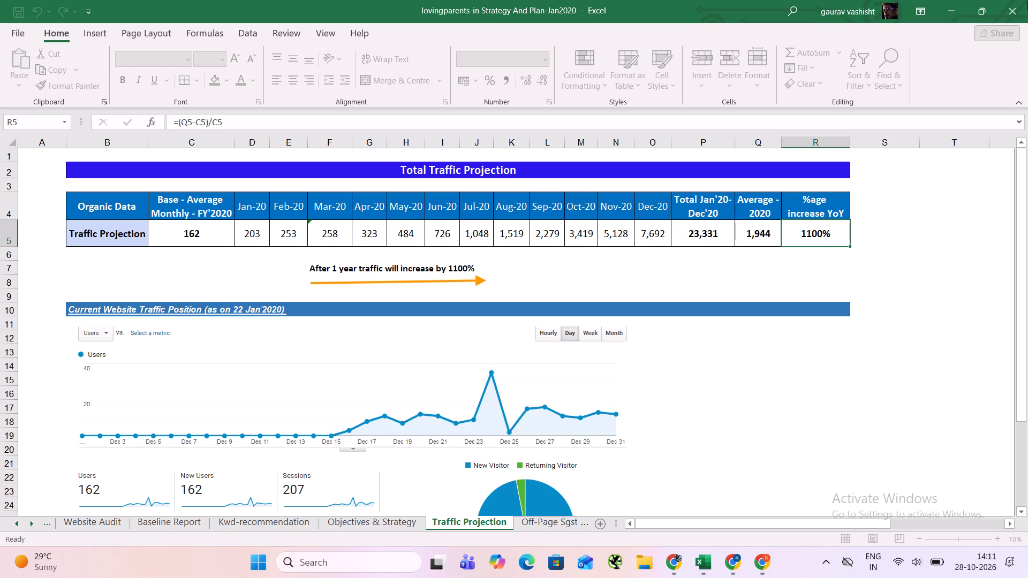
Close the lovingparents-in Strategy And Plan-Jan2020 workbook.
left_click(1027, 1)
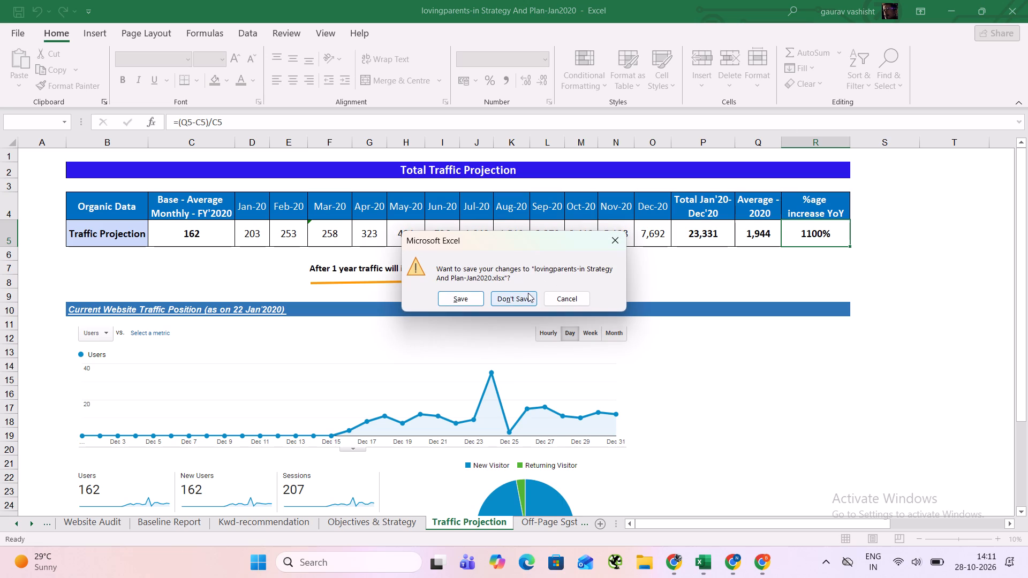
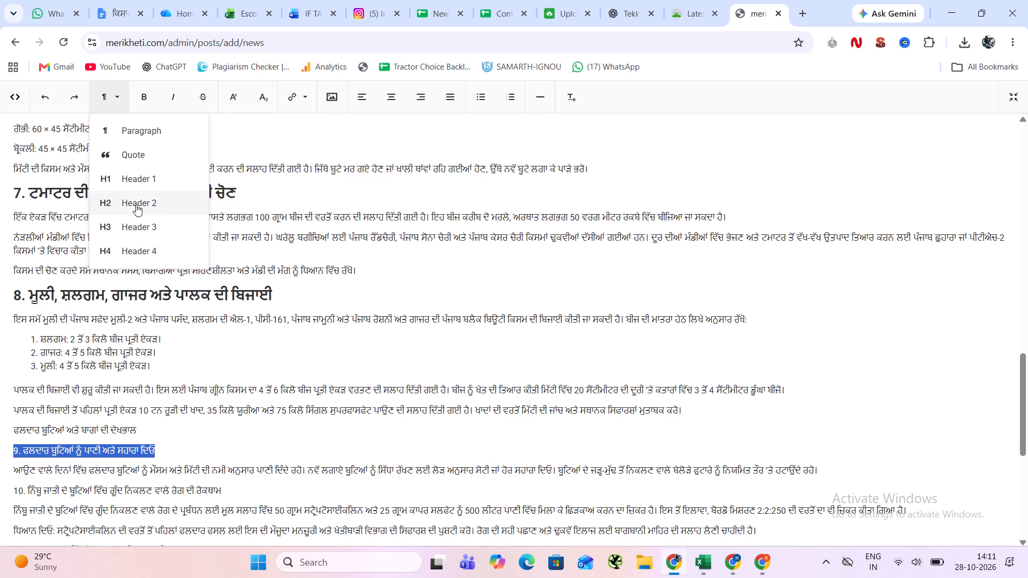
Format the section 9 title "9. ਫਲਦਾਰ ਬੂਟਿਆਂ ਨੂੰ ਪਾਣੀ ਅਤੇ ਸਹਾਰਾ ਦਿਓ" as a bold Header 3.
left_click(144, 225)
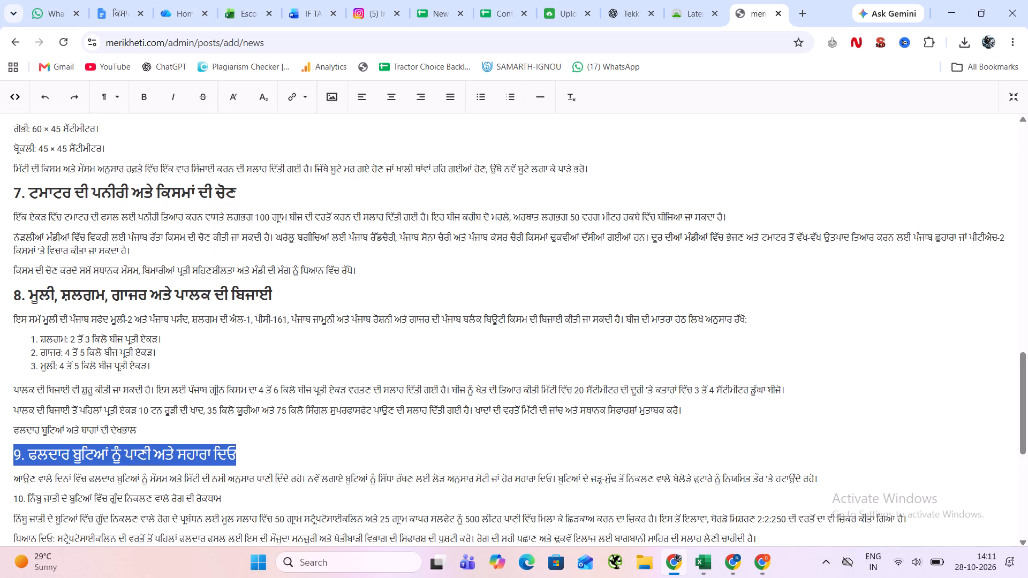
left_click(150, 98)
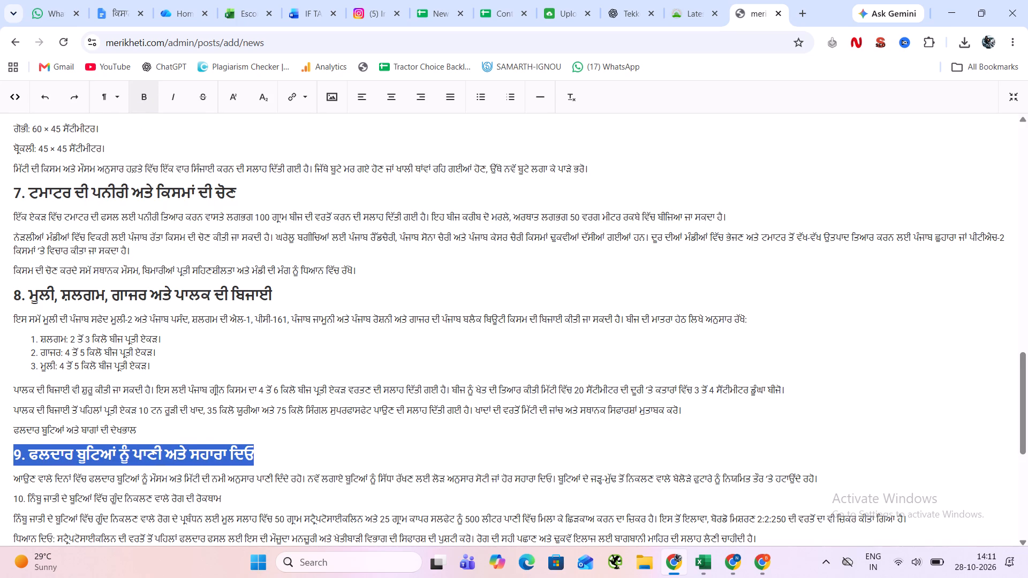
Bold the line "ਫਲਦਾਰ ਬੂਟਿਆਂ ਅਤੇ ਬਾਗਾਂ ਦੀ ਦੇਖਭਾਲ" above section 9, checking its formatting against the source Google Docs article.
left_click(99, 431)
triple_click(99, 431)
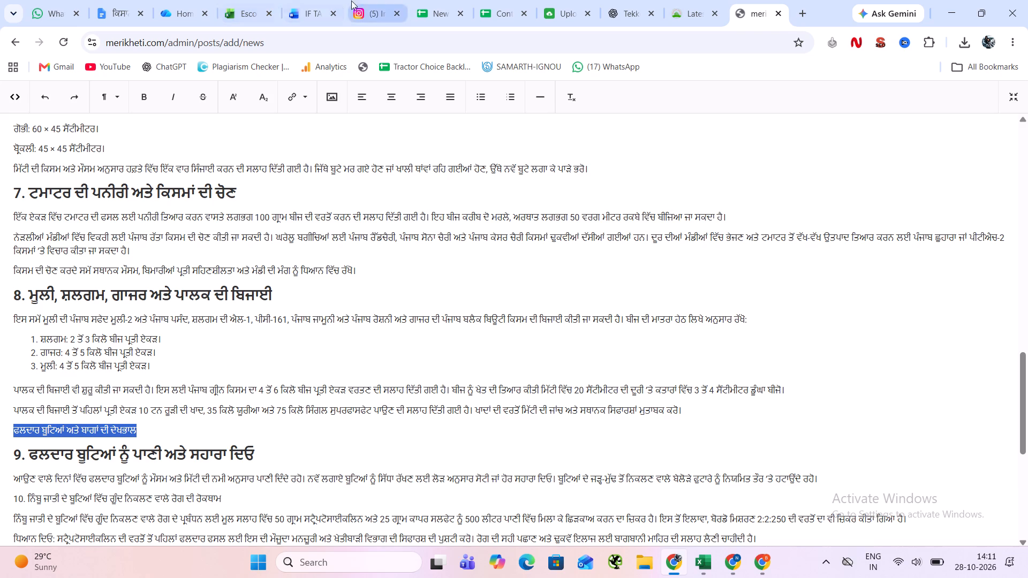
left_click(116, 0)
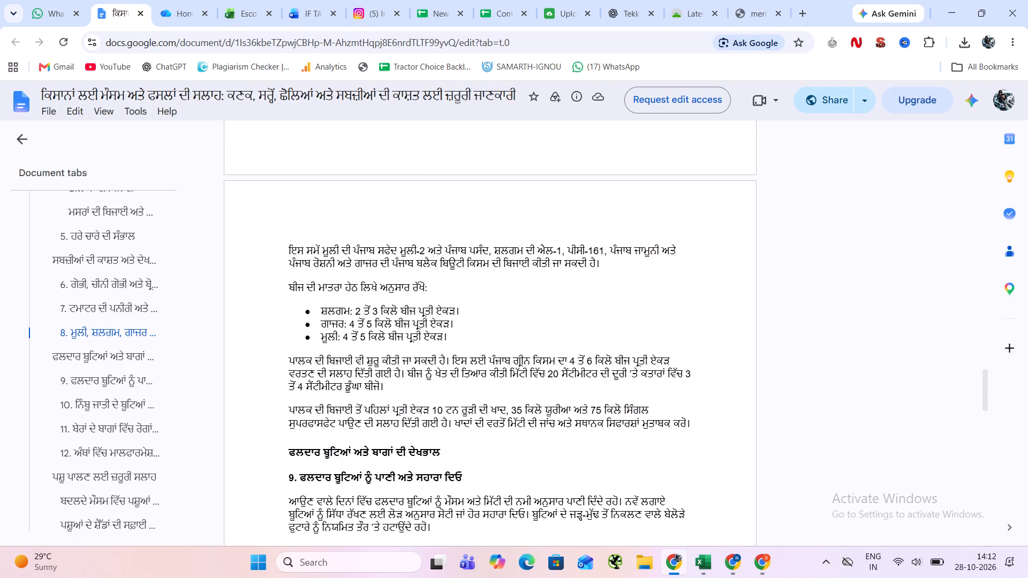
left_click(742, 0)
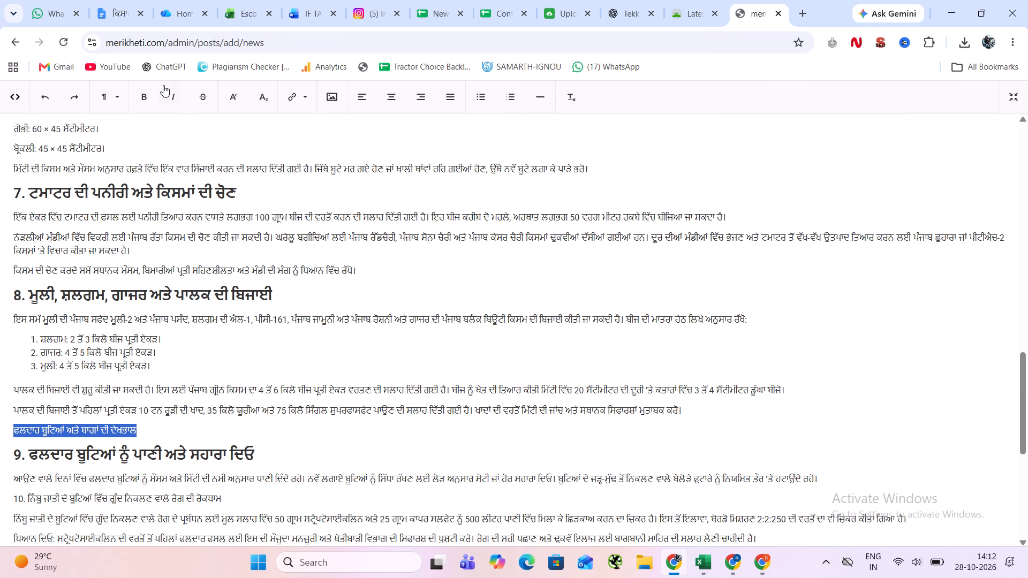
left_click(147, 95)
Continue down the post to the content below the section 9 heading.
key("Down")
key("Down")
key("Down")
key("Down")
key("Down")
key("Down")
key("Down")
key("Down")
key("Down")
key("Down")
key("Down")
key("Down")
key("Down")
key("Down")
key("Down")
key("Down")
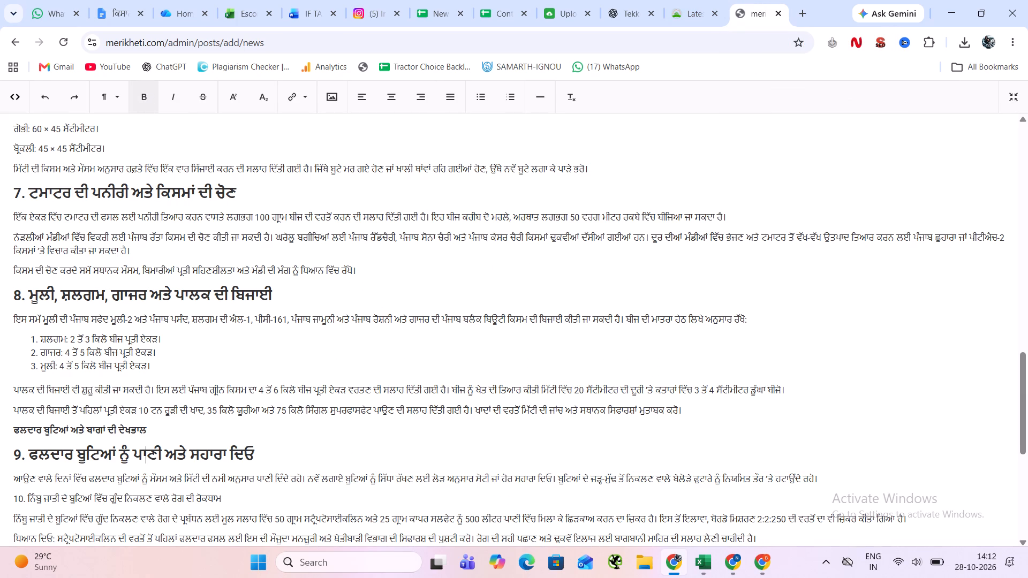
Format the section 10 title "10. ਨਿੰਬੂ ਜਾਤੀ ਦੇ ਬੂਟਿਆਂ ਵਿੱਚ ਗੂੰਦ ਨਿਕਲਣ ਵਾਲੇ ਰੋਗ ਦੀ ਰੋਕਥਾਮ" as a Header 3.
key("Down")
key("Down")
key("Down")
key("Down")
key("Down")
key("Down")
key("Down")
key("Down")
key("Down")
key("Down")
key("Down")
key("Down")
key("Down")
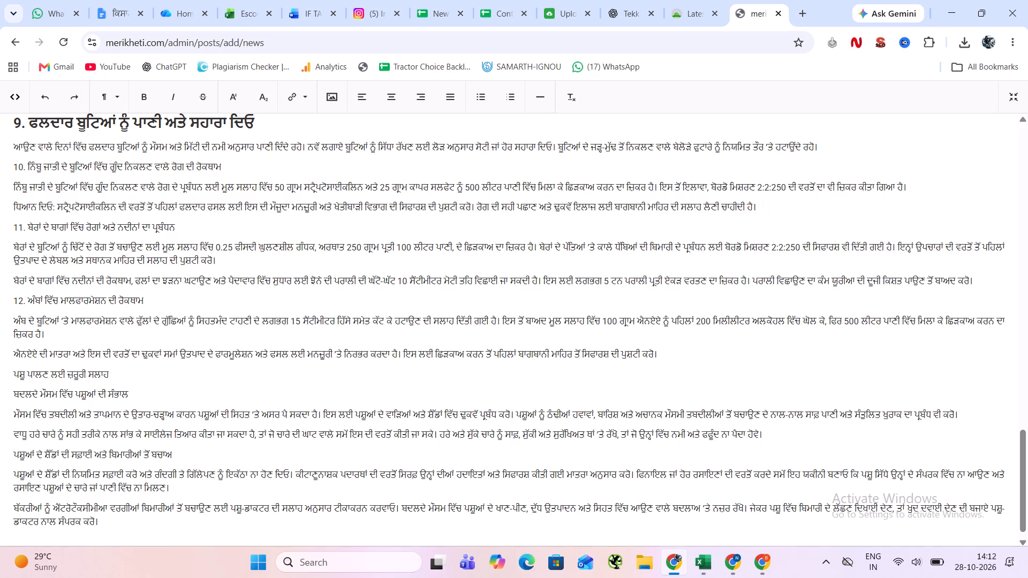
triple_click(99, 167)
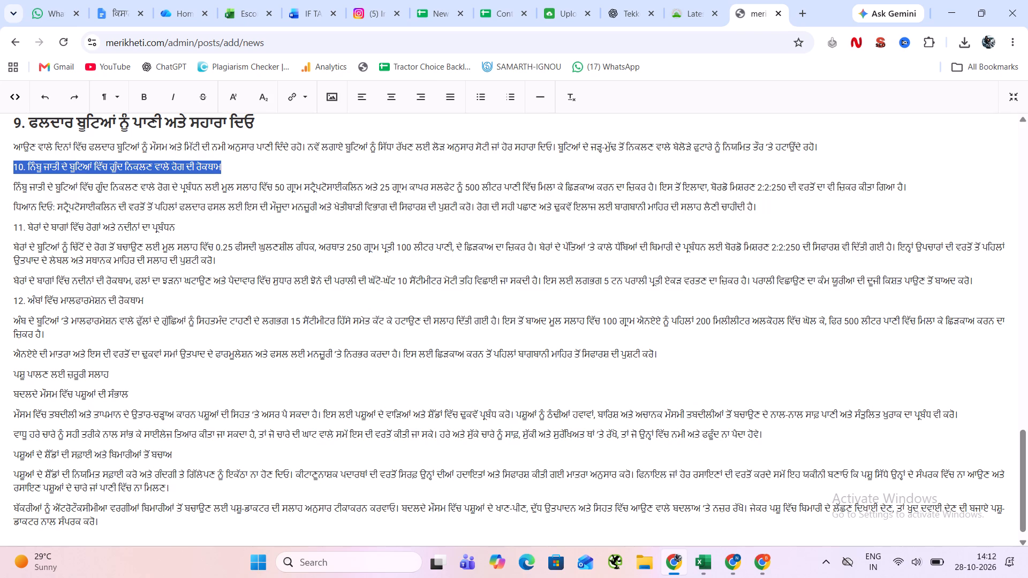
left_click(122, 102)
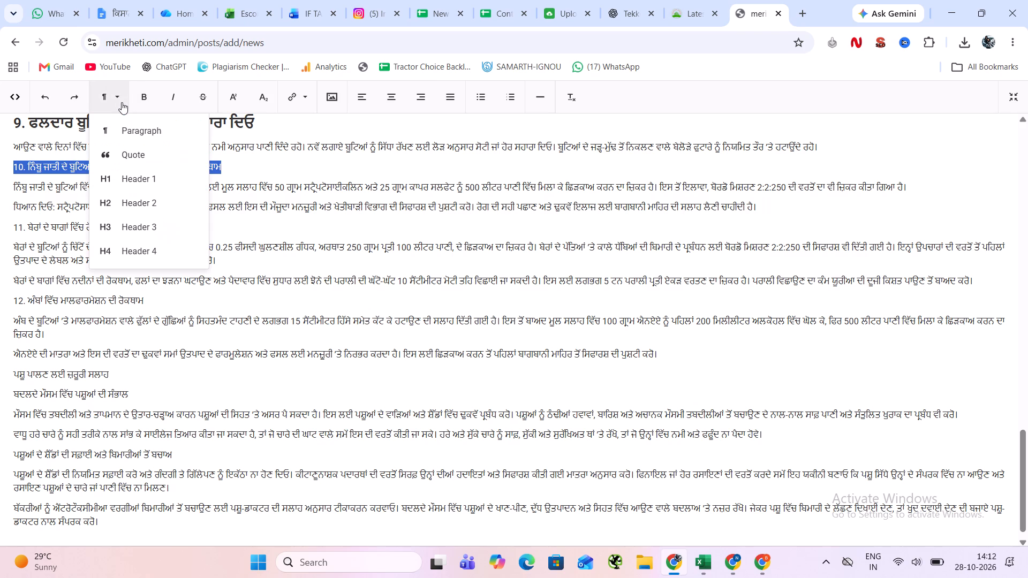
left_click(141, 227)
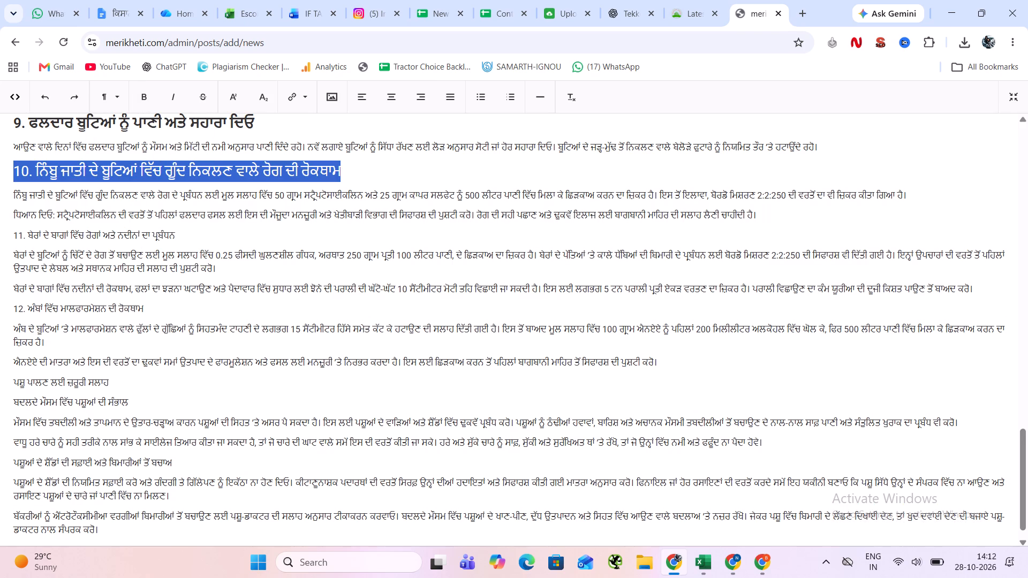
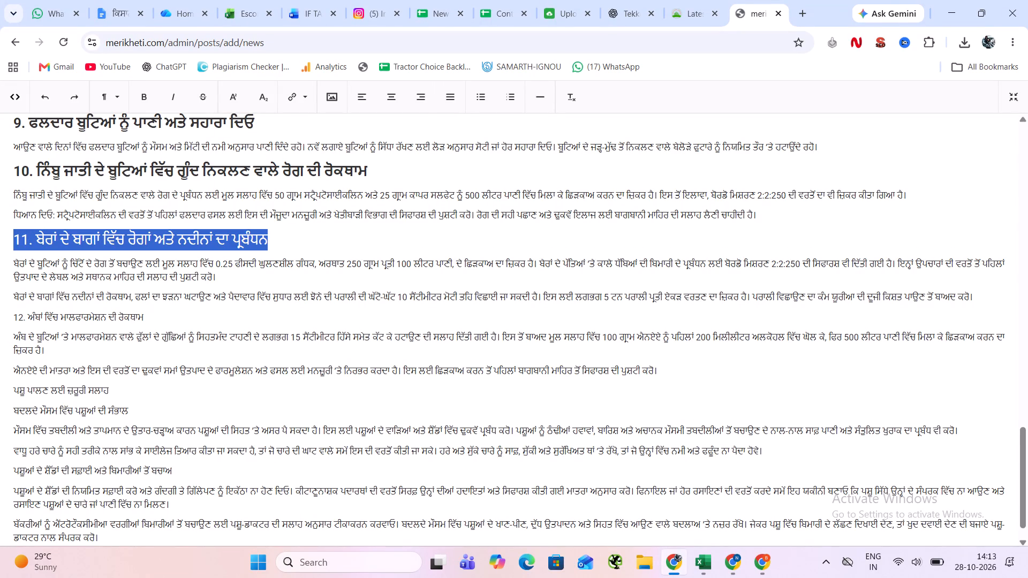
Bold the section 11 heading "11. ਬੇਰਾਂ ਦੇ ਬਾਗਾਂ ਵਿੱਚ ਰੋਗਾਂ ਅਤੇ ਨਦੀਨਾਂ ਦਾ ਪ੍ਰਬੰਧਨ".
left_click(137, 93)
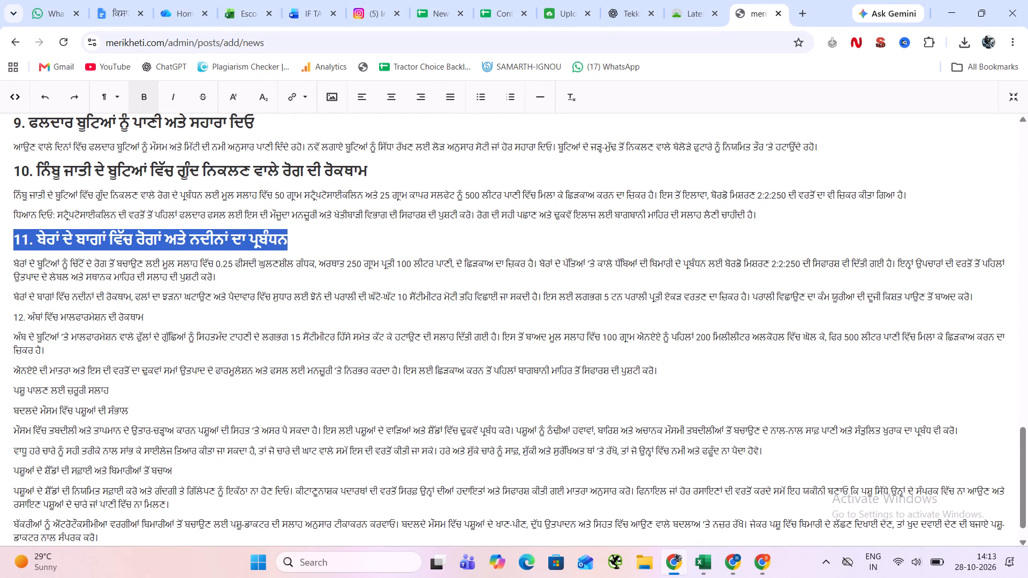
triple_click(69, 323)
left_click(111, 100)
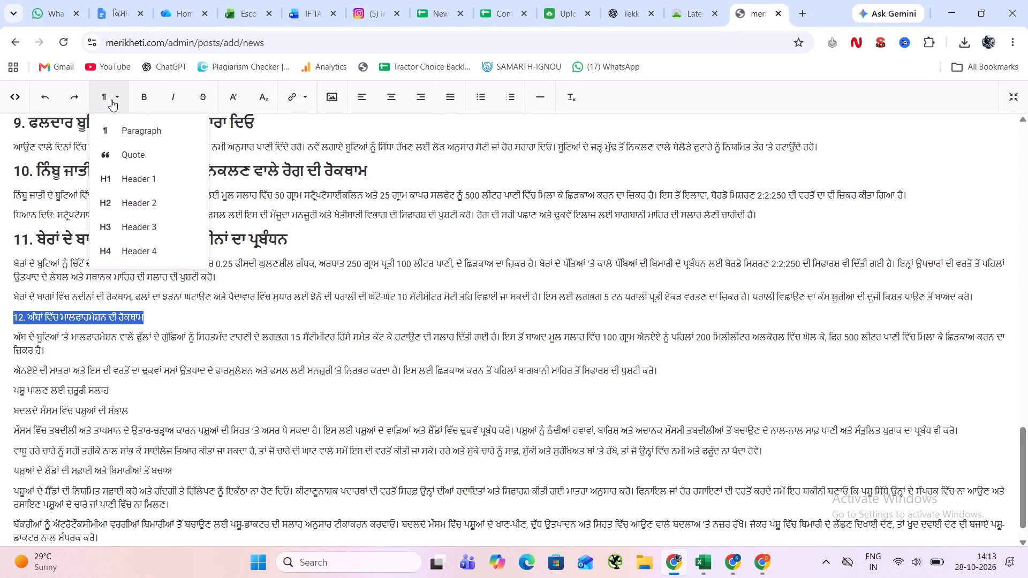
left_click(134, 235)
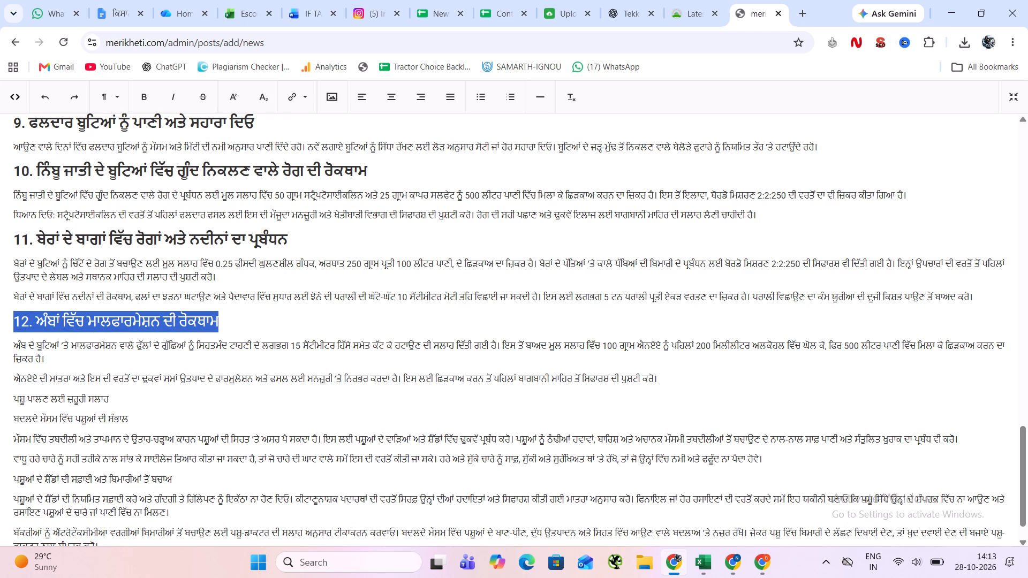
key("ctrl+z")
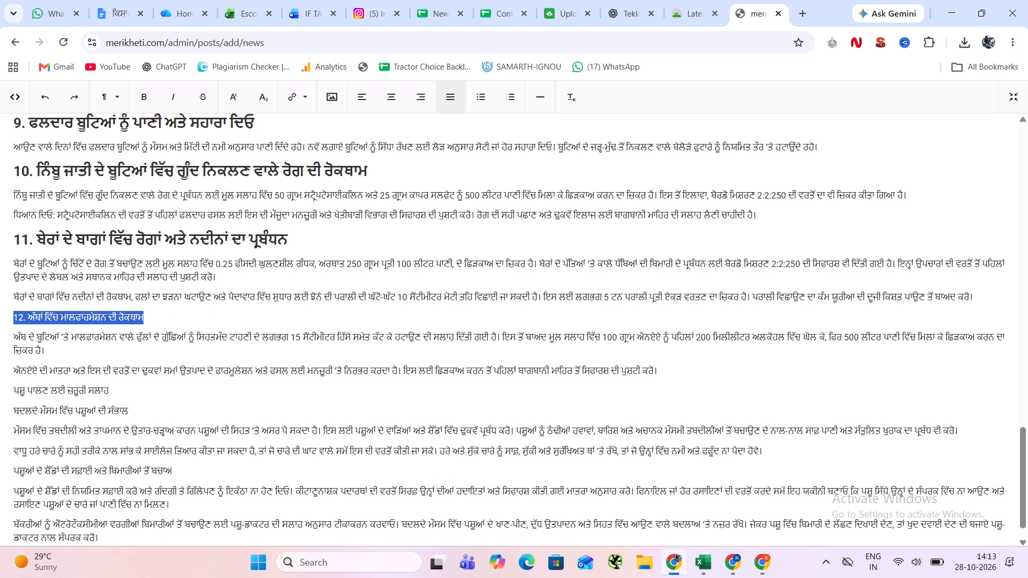
Format the section 12 title "12. ਅੰਬਾਂ ਵਿੱਚ ਮਾਲਫਾਰਮੇਸ਼ਨ ਦੀ ਰੋਕਥਾਮ" as a bold Header 3.
left_click(108, 314)
double_click(108, 314)
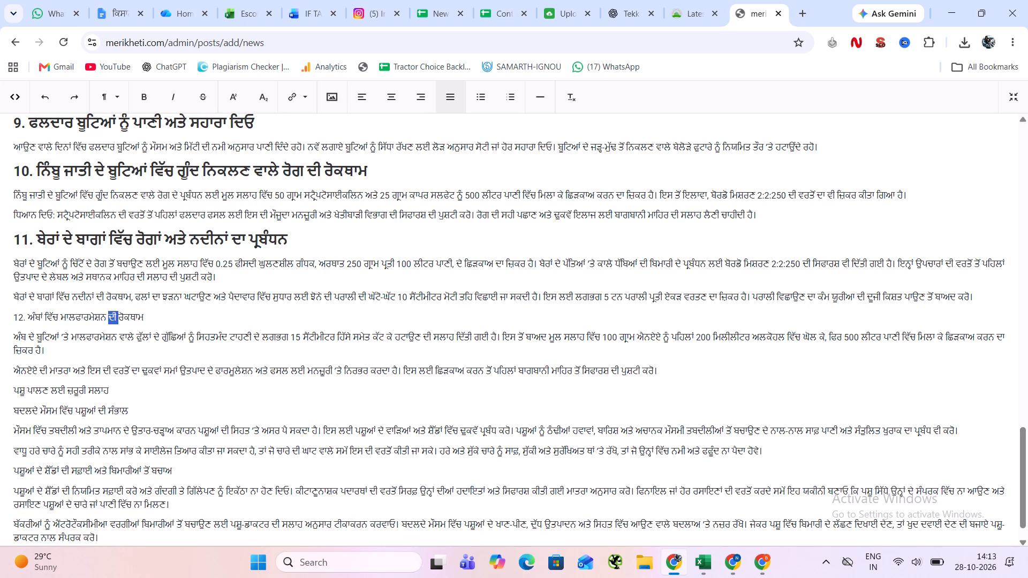
left_click(112, 98)
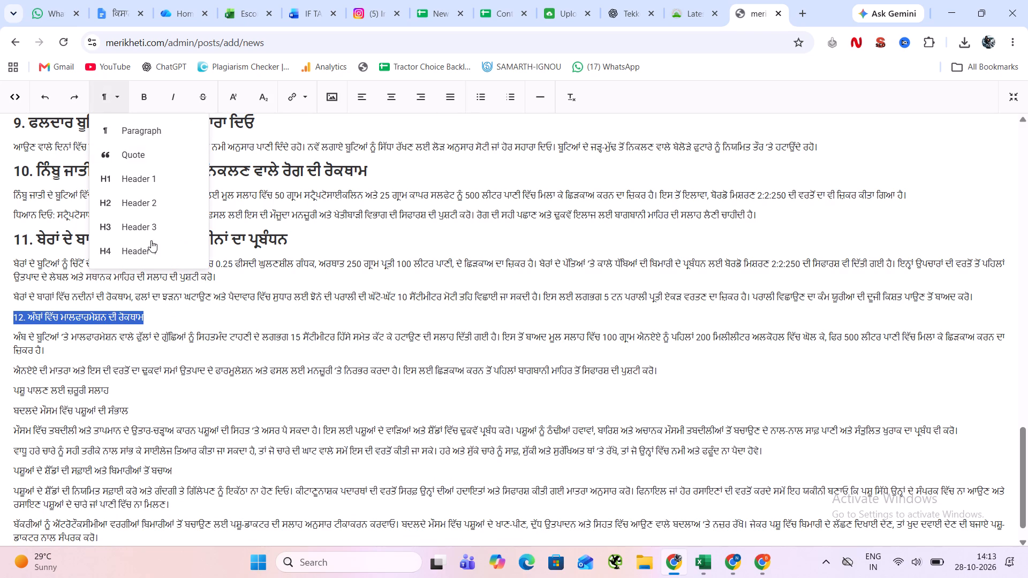
left_click(151, 225)
left_click(144, 102)
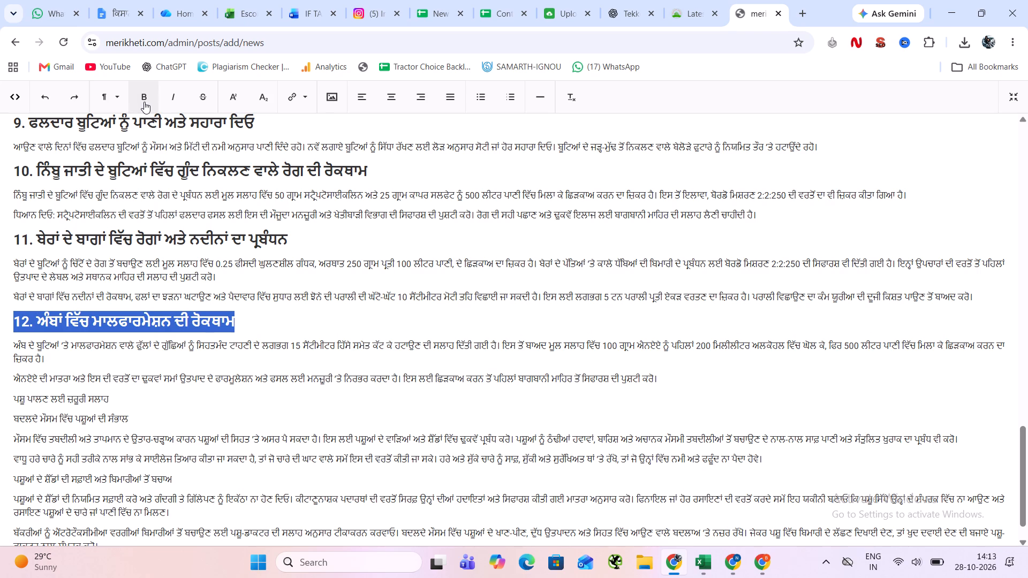
Examine the source Google Docs article from section 9 through the livestock advice section to compare how its headings and subheadings are formatted.
key("Down")
key("Down")
key("Down")
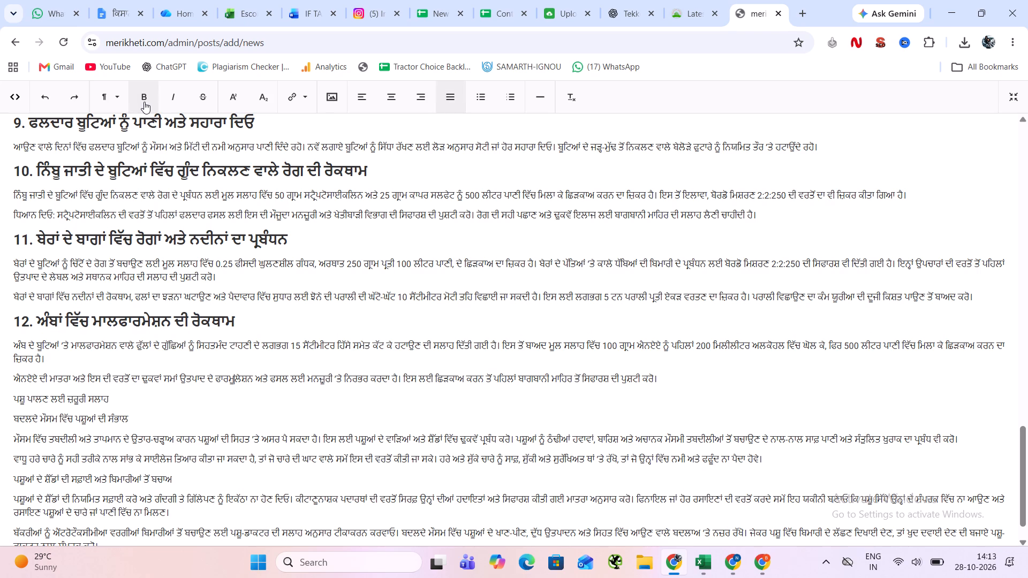
key("Down")
key("Down")
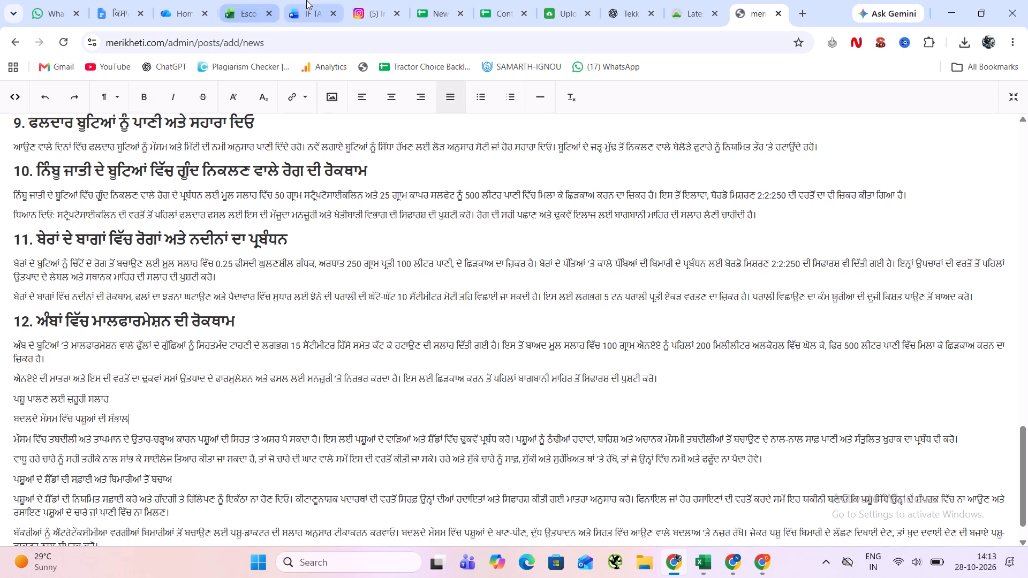
left_click(108, 0)
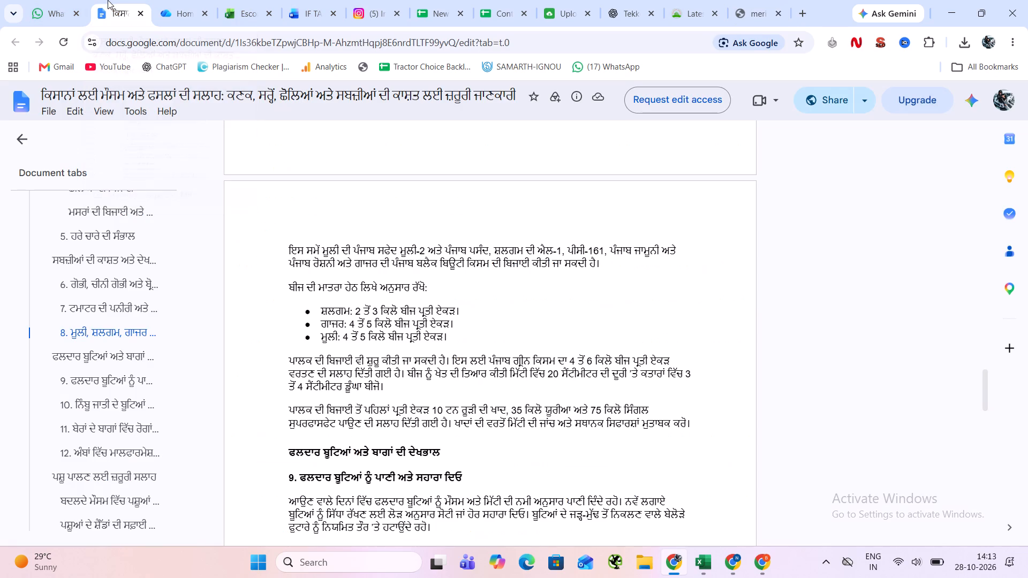
key("Down")
key("Down")
key("Down")
key("Down")
key("Down")
key("Down")
key("Down")
key("Down")
key("Down")
key("Down")
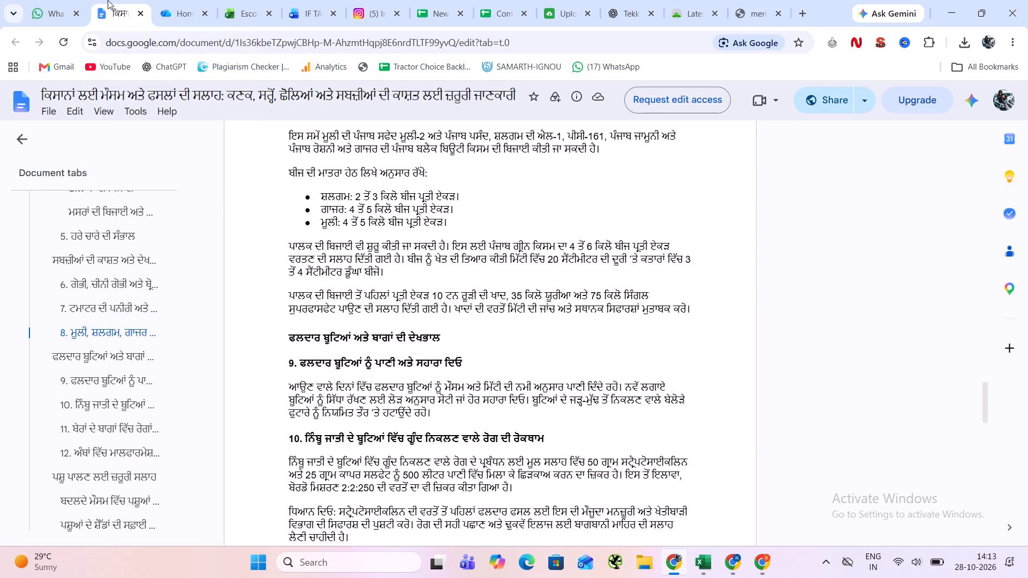
key("Down")
key("Down")
key("Down")
key("Down")
key("Down")
key("Down")
key("Down")
key("Down")
key("Down")
key("Down")
key("Down")
key("Down")
key("Down")
key("Down")
key("Down")
key("Down")
key("Down")
key("Down")
key("Down")
key("Down")
key("Down")
key("Down")
key("Down")
key("Down")
key("Down")
key("Down")
key("Down")
key("Down")
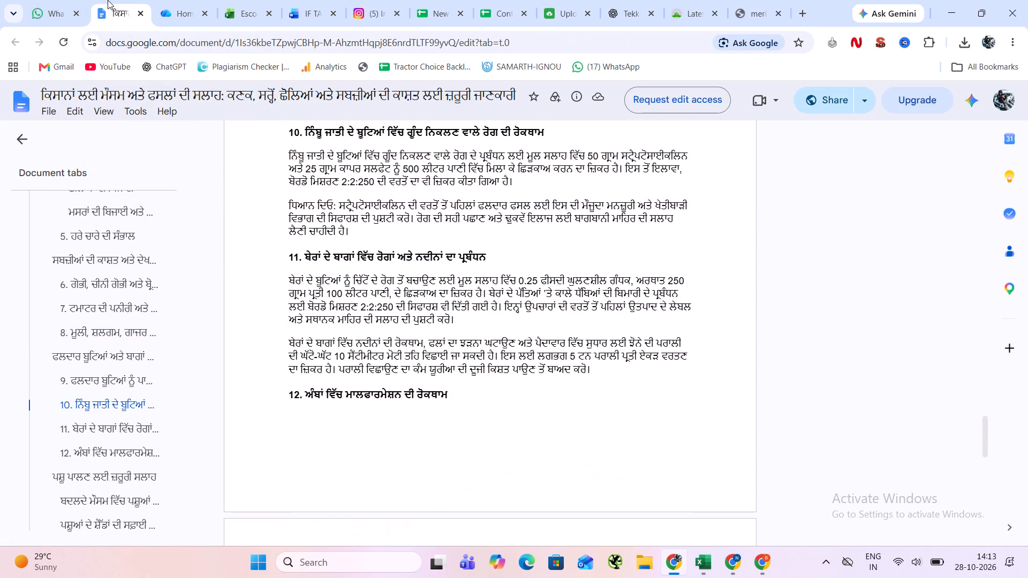
key("Down")
key("Down")
key("Down")
key("Down")
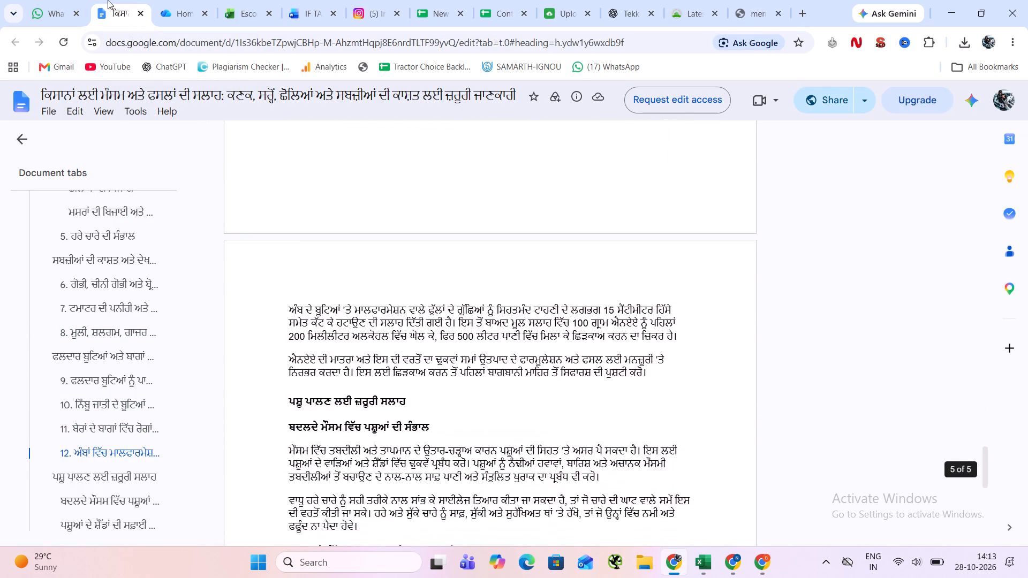
key("Down")
key("Down")
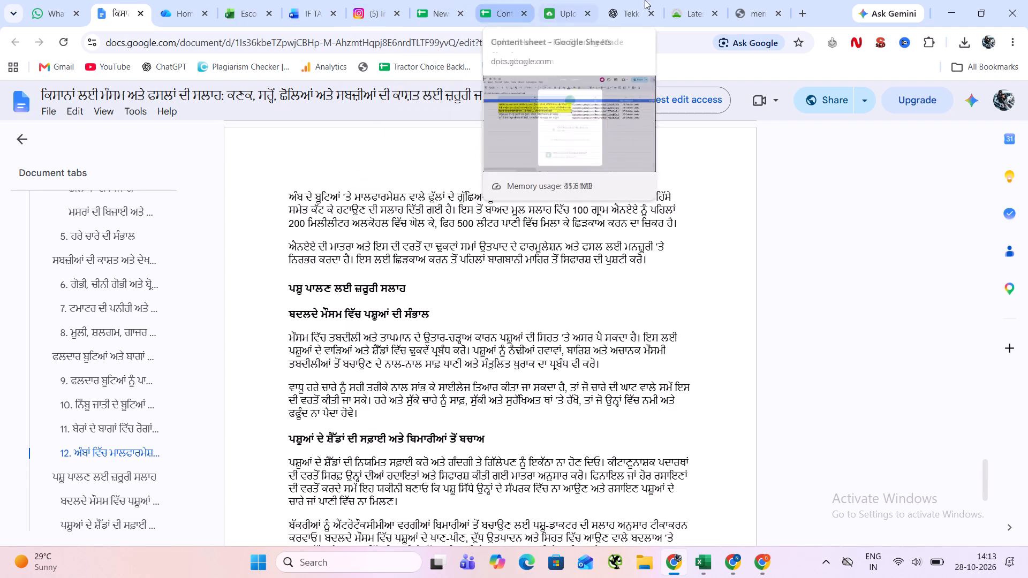
Back in the merikheti.com post, bold the lines "ਪਸ਼ੂ ਪਾਲਣ ਲਈ ਜ਼ਰੂਰੀ ਸਲਾਹ" and "ਬਦਲਦੇ ਮੌਸਮ ਵਿੱਚ ਪਸ਼ੂਆਂ ਦੀ ਸੰਭਾਲ".
left_click(752, 0)
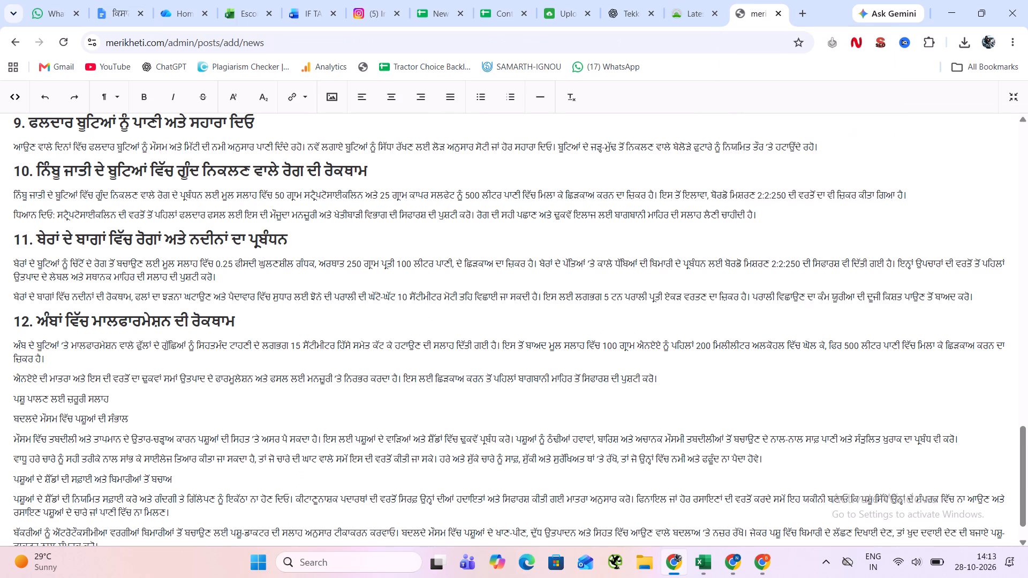
triple_click(52, 400)
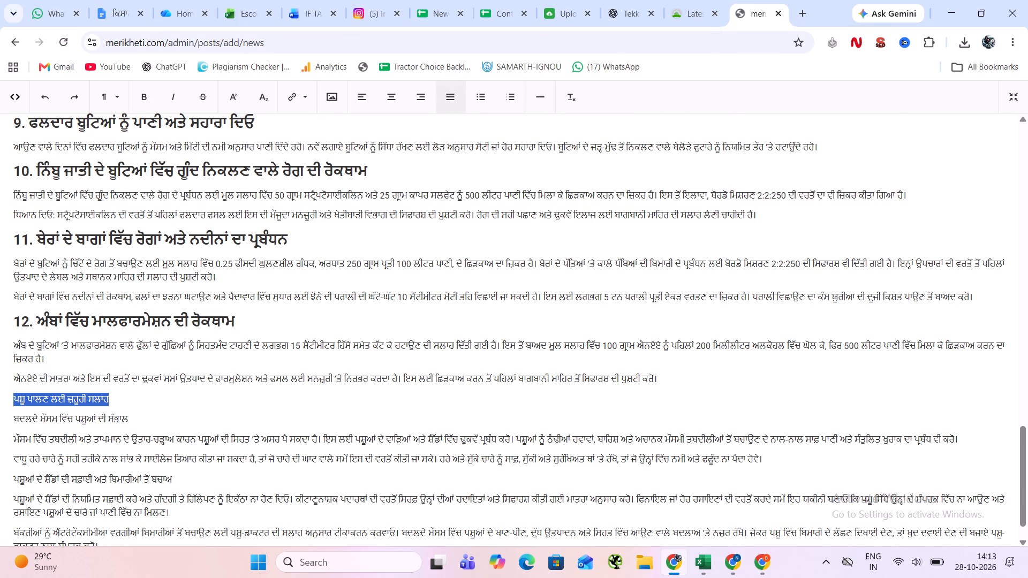
left_click(141, 98)
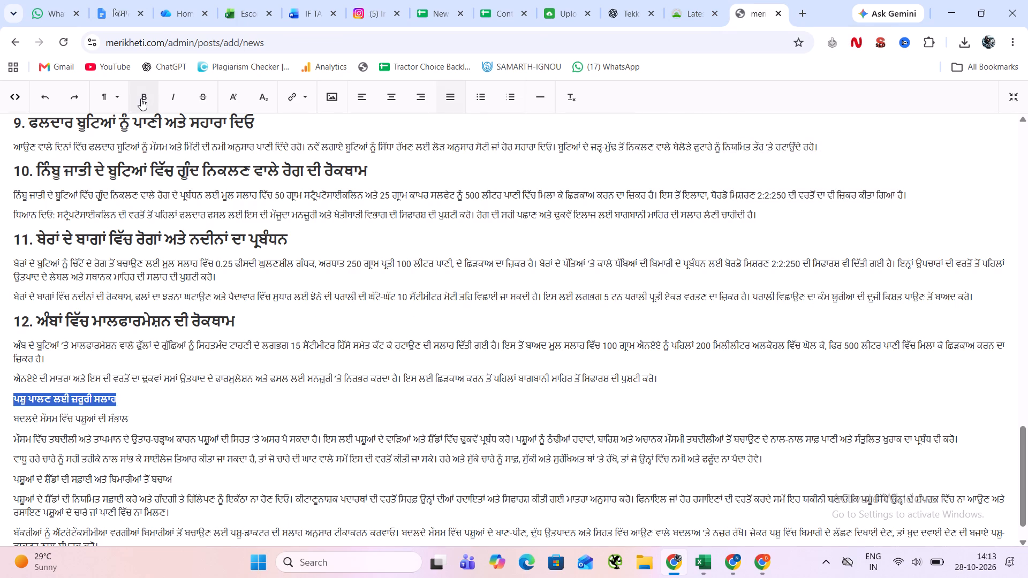
left_click(74, 408)
double_click(74, 408)
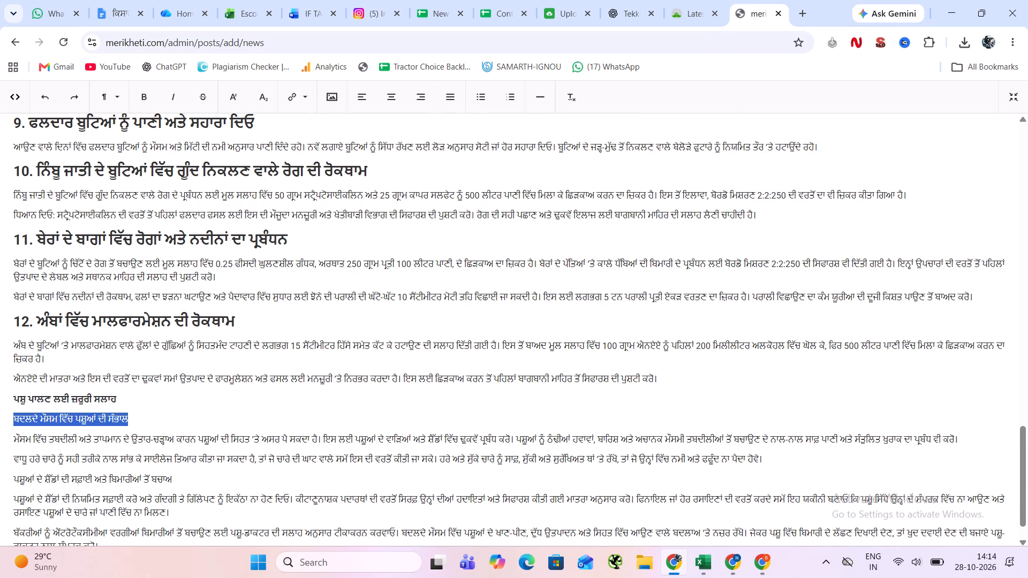
left_click(138, 96)
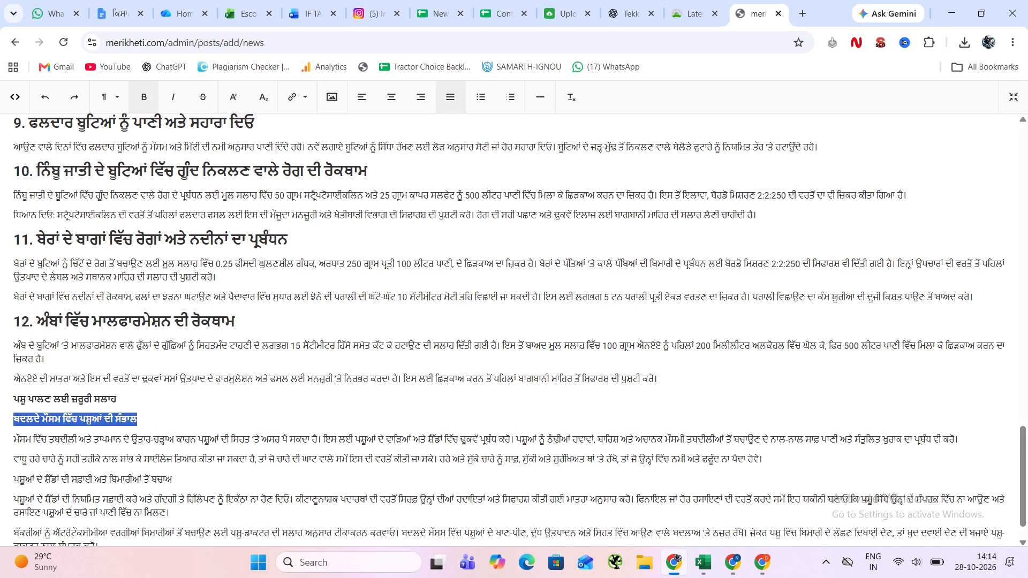
Copy the subheading "ਪਸ਼ੂਆਂ ਦੇ ਸ਼ੈੱਡਾਂ ਦੀ ਸਫ਼ਾਈ ਅਤੇ ਬਿਮਾਰੀਆਂ ਤੋਂ ਬਚਾਅ" from the Google Docs article and search the merikheti.com post for it.
left_click_drag(1027, 448, 1022, 476)
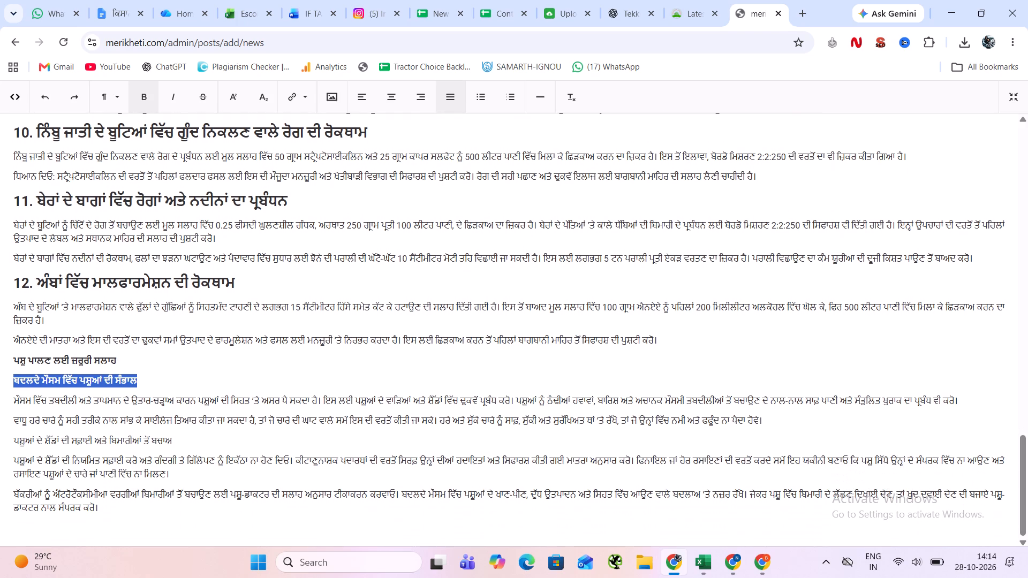
left_click(109, 442)
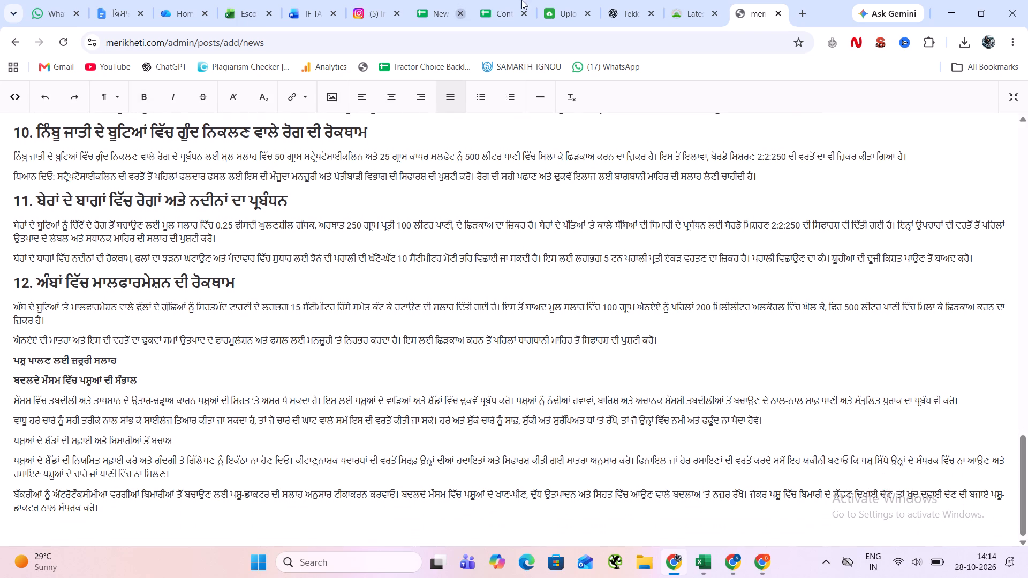
left_click(120, 0)
left_click_drag(369, 250, 395, 383)
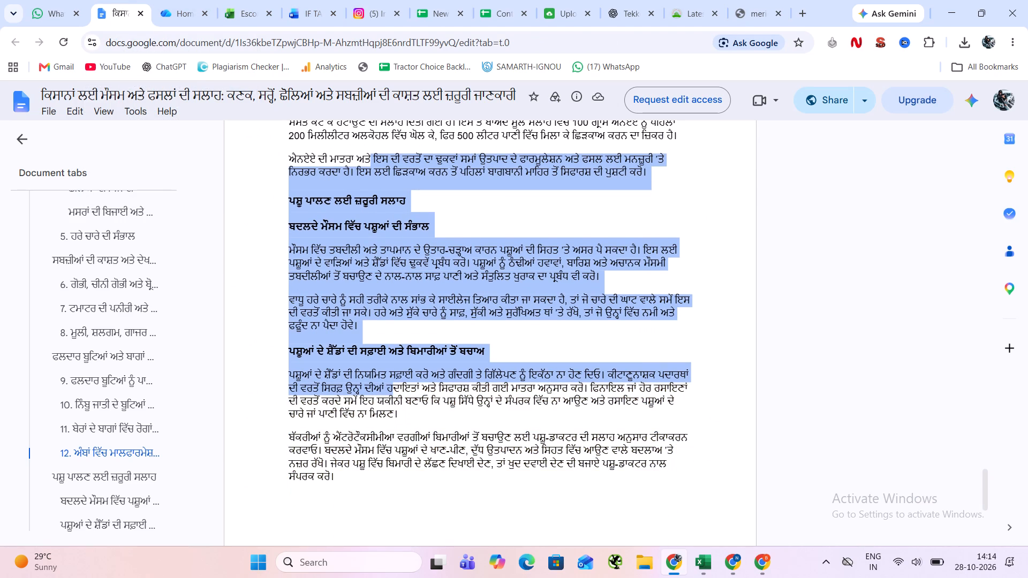
triple_click(410, 343)
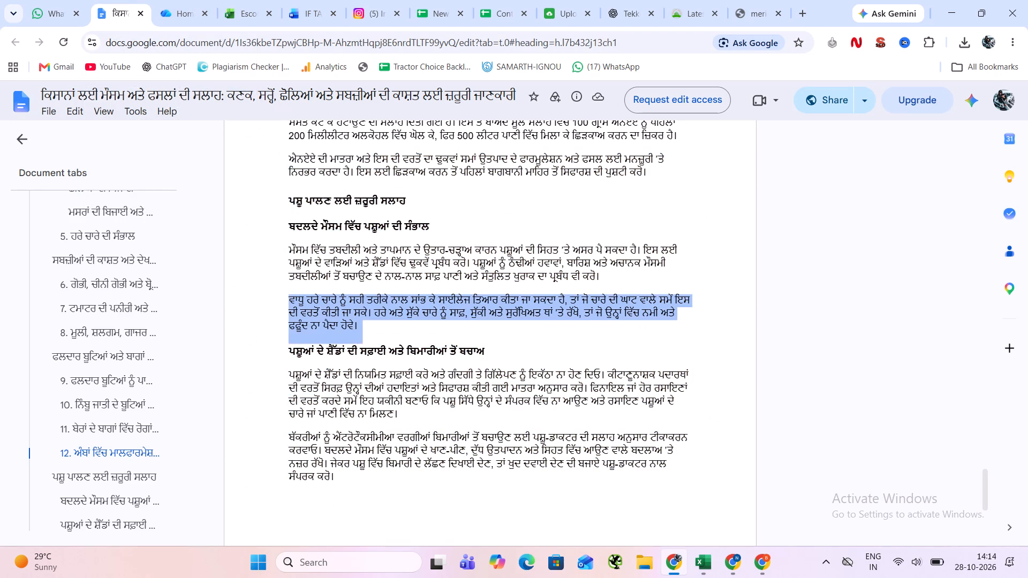
triple_click(403, 353)
key("ctrl+c")
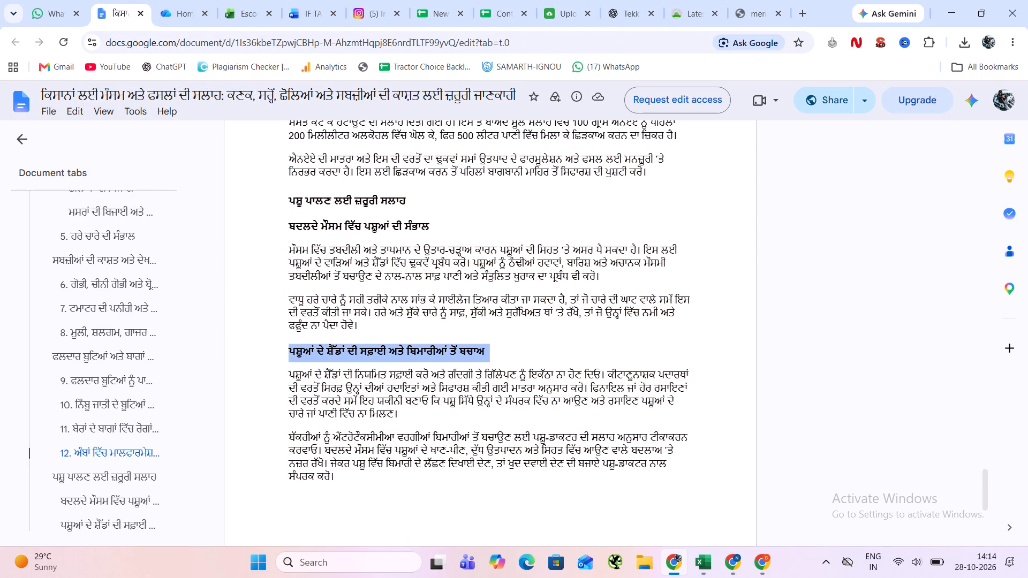
left_click(763, 1)
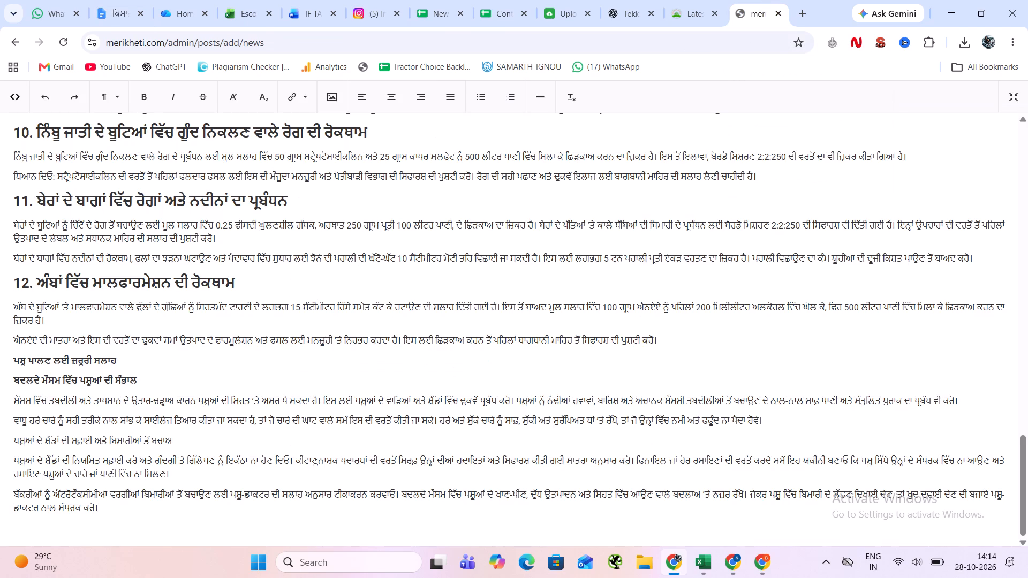
key("ctrl+f")
key("ctrl+v")
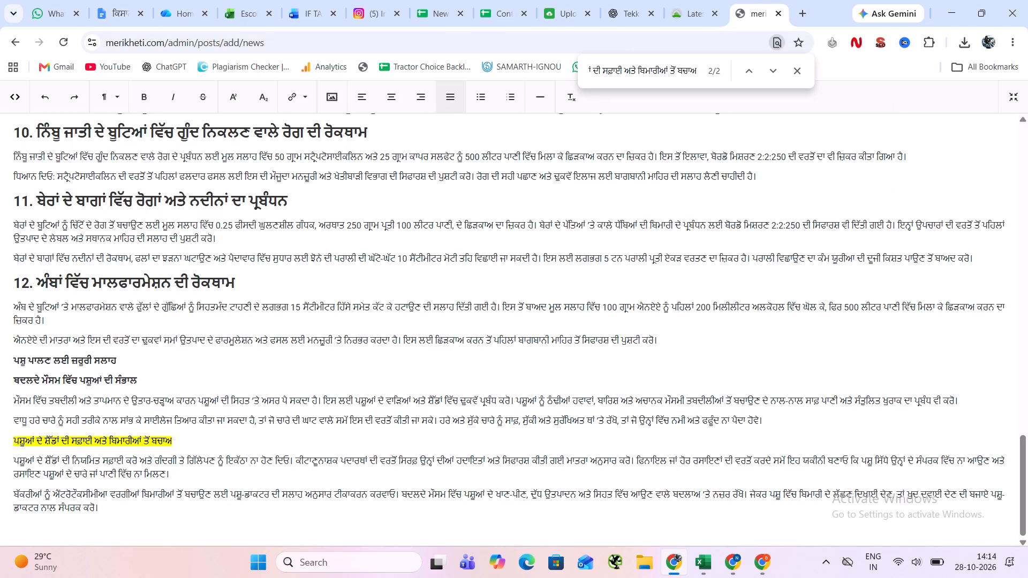
Format the subheading "ਪਸ਼ੂਆਂ ਦੇ ਸ਼ੈੱਡਾਂ ਦੀ ਸਫ਼ਾਈ ਅਤੇ ਬਿਮਾਰੀਆਂ ਤੋਂ ਬਚਾਅ" as a bold Header 3 and close the page search.
triple_click(149, 446)
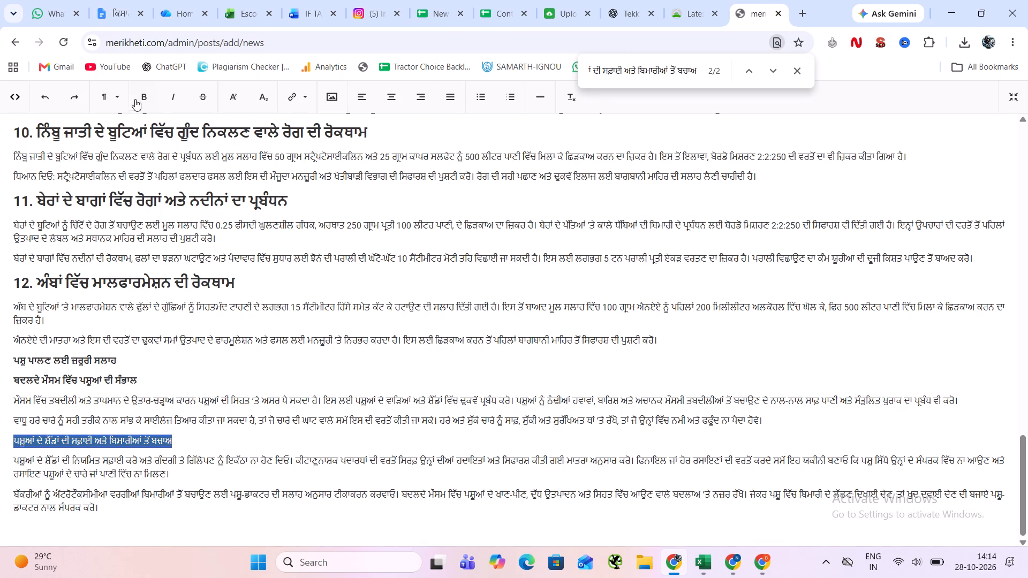
left_click(117, 98)
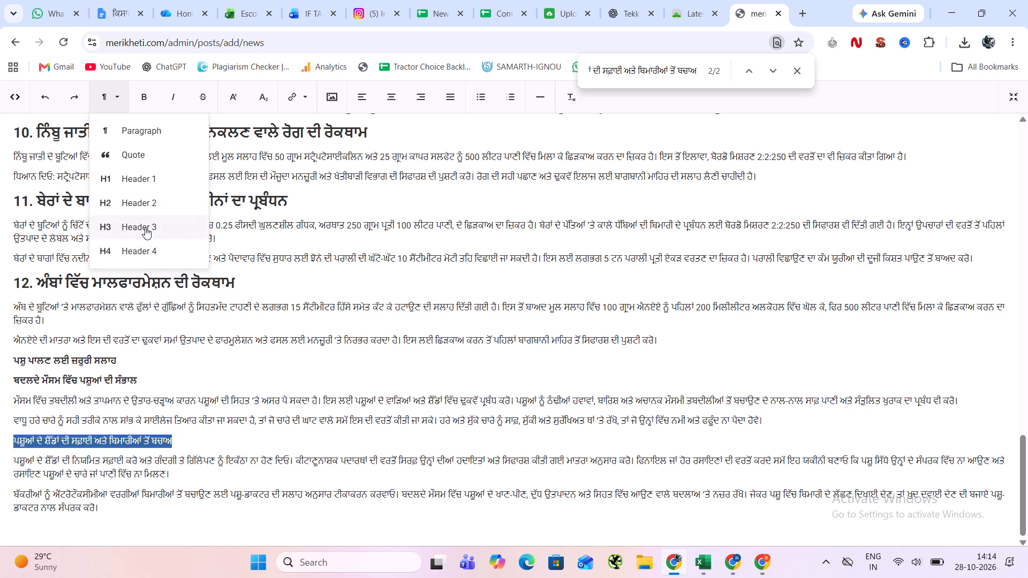
left_click(145, 227)
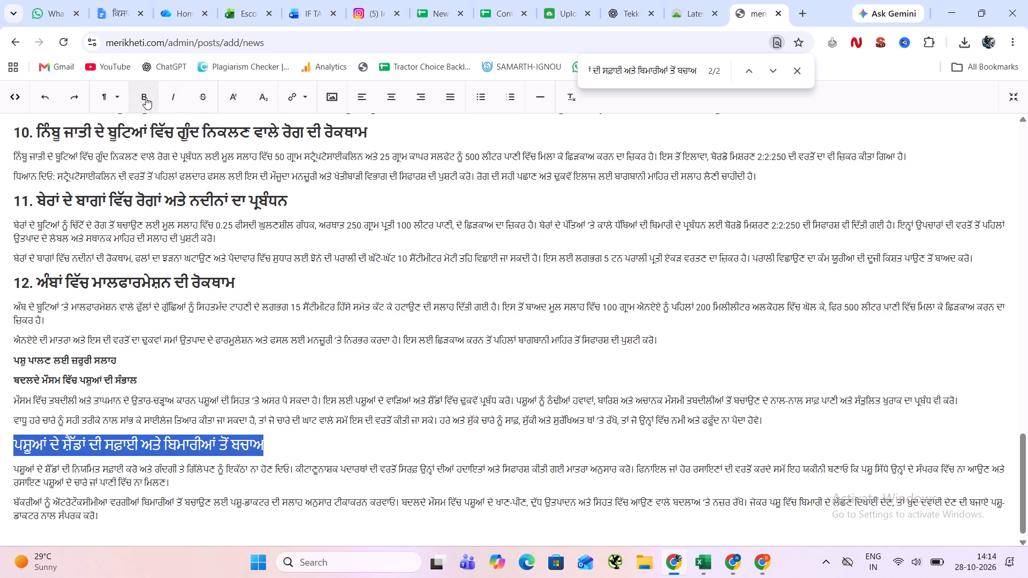
left_click(146, 97)
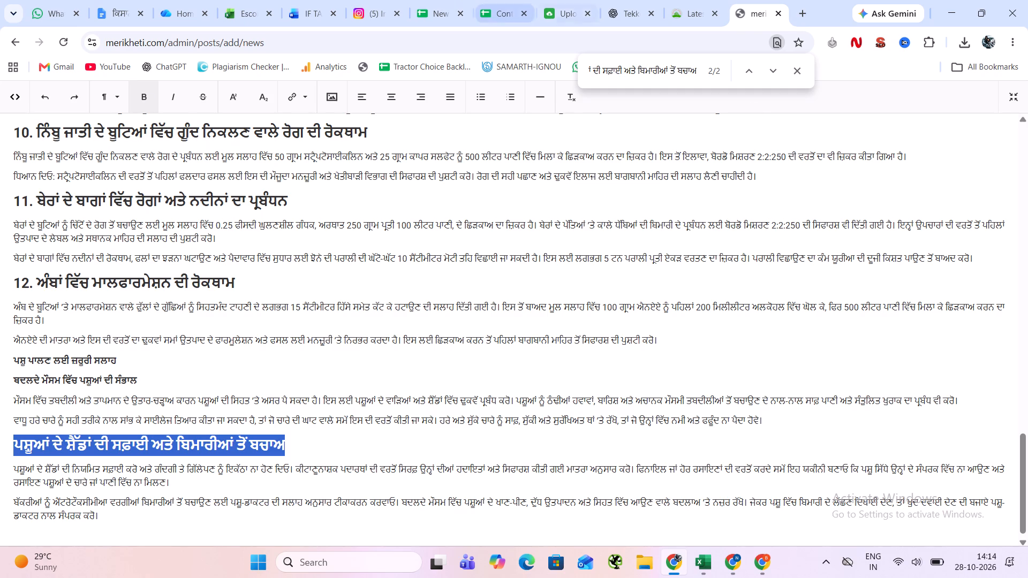
left_click(800, 69)
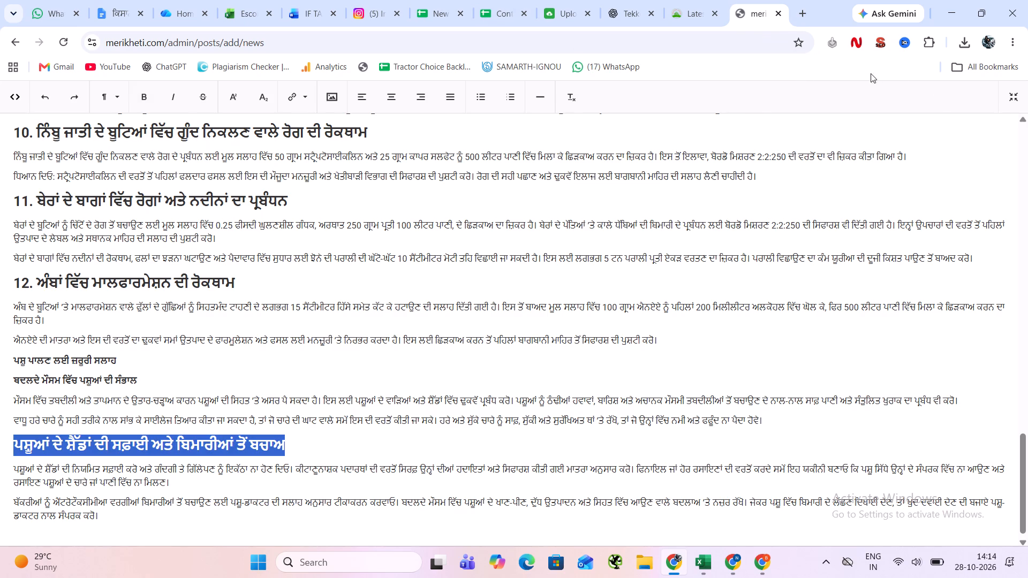
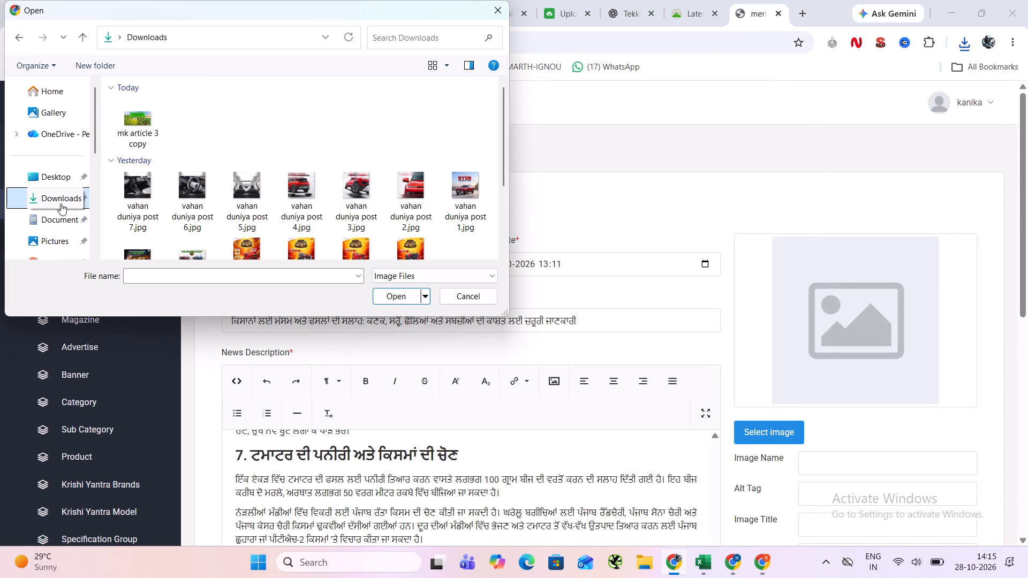
Load the image "mk article 3 copy" from the Downloads folder as the news post's image.
double_click(135, 113)
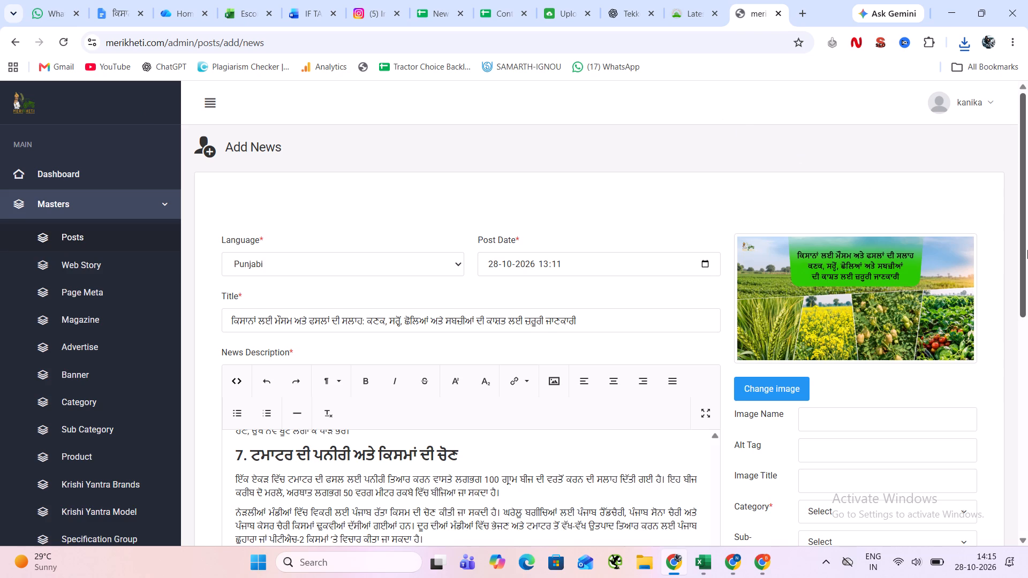
Copy the post's full Punjabi title and paste it into the empty Meta Title field.
left_click_drag(1027, 250, 1027, 473)
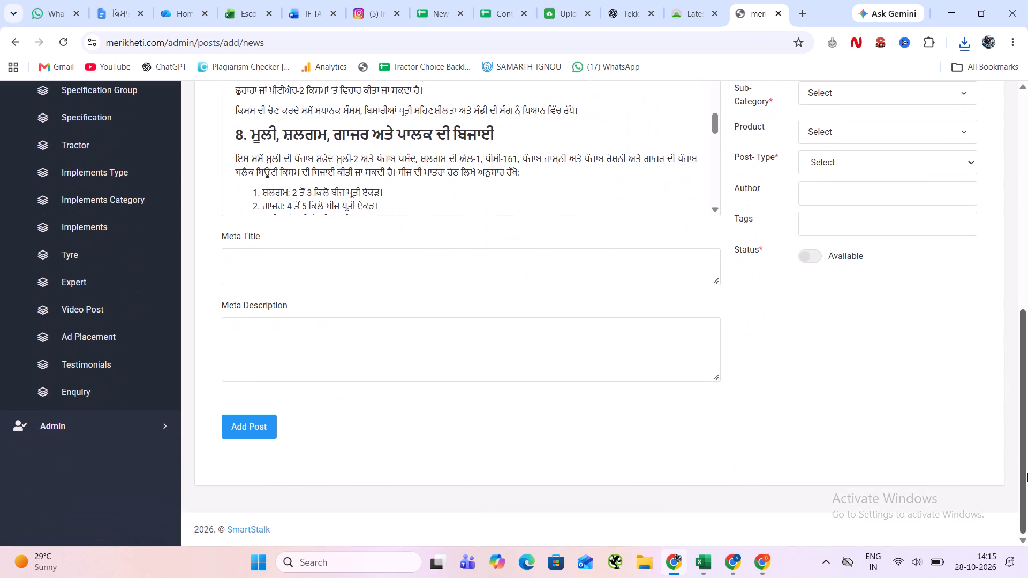
left_click_drag(1027, 473, 1016, 486)
left_click_drag(1016, 486, 1017, 385)
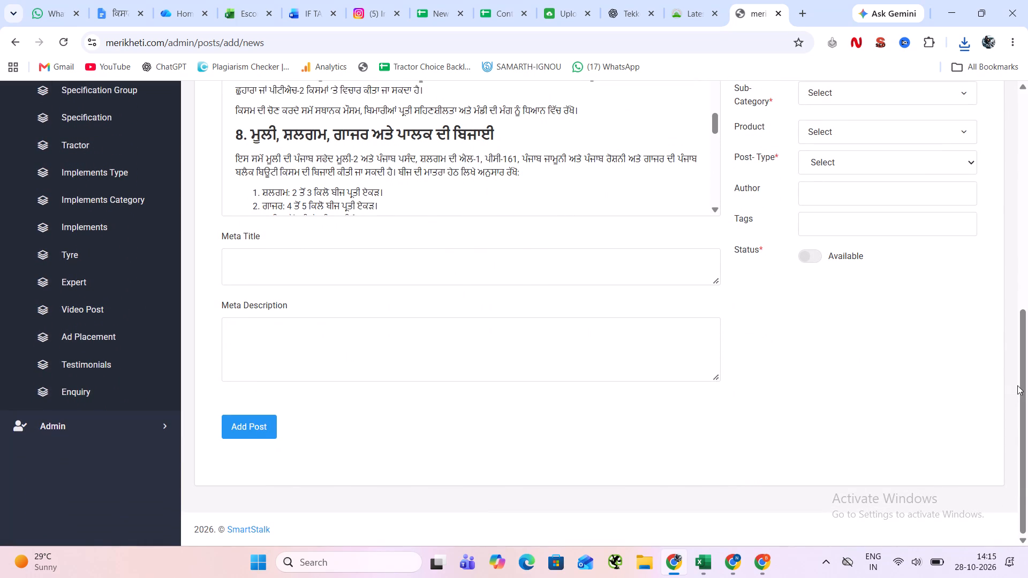
left_click_drag(1017, 385, 1027, 367)
left_click_drag(1027, 367, 1026, 178)
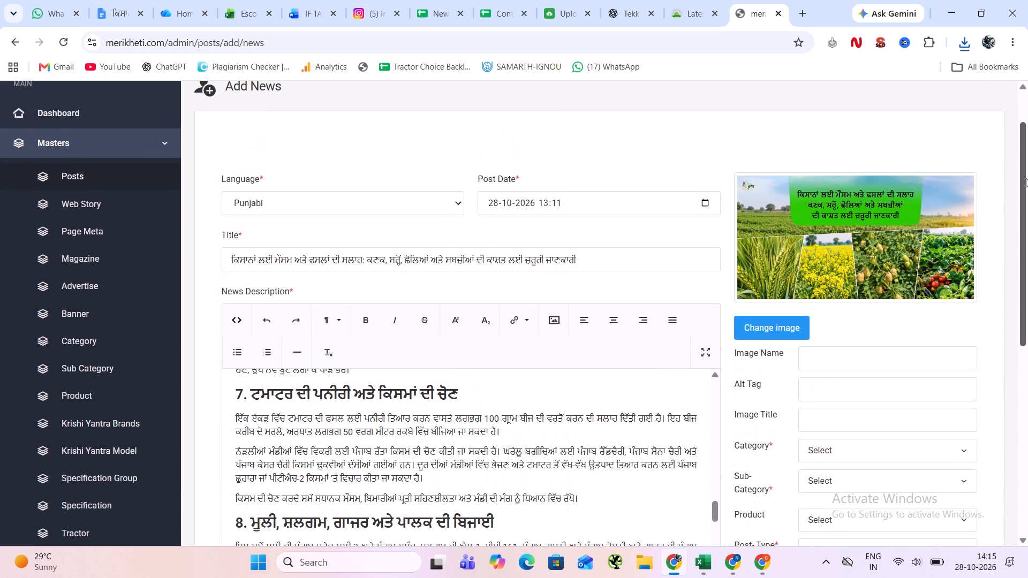
left_click(598, 273)
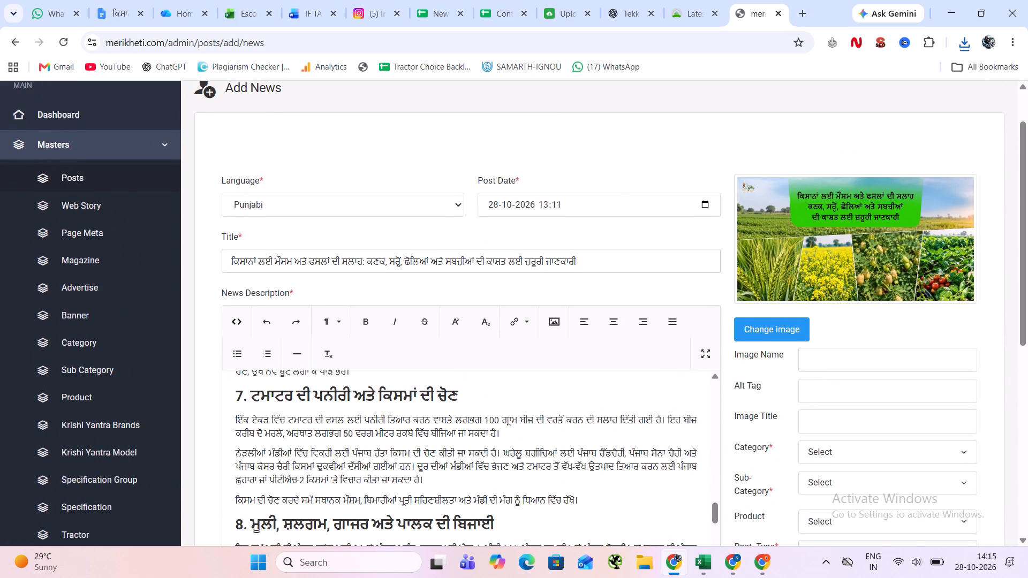
key("ctrl+a")
key("ctrl+c")
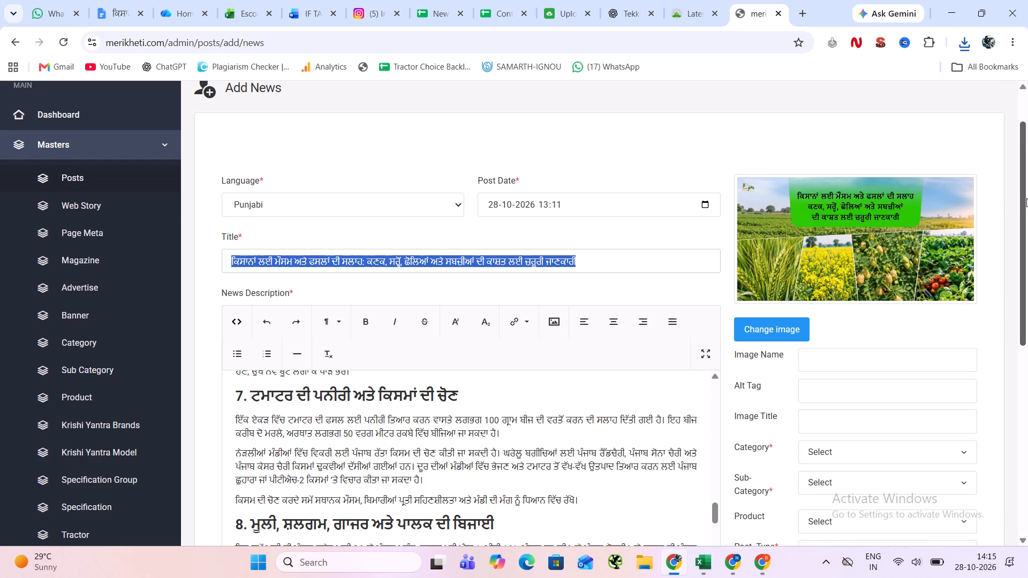
left_click_drag(1026, 198, 1027, 404)
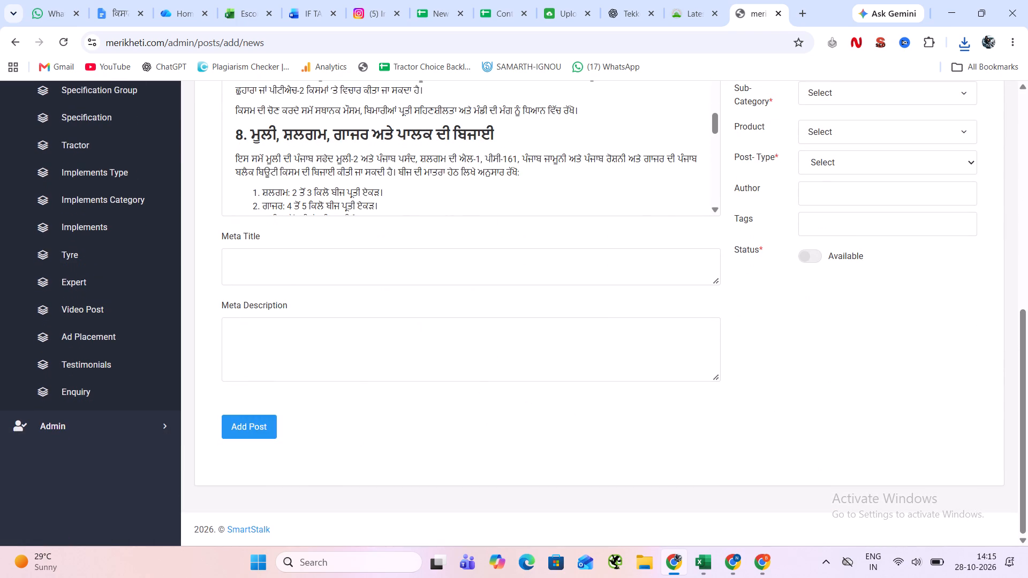
left_click(324, 271)
key("ctrl+v")
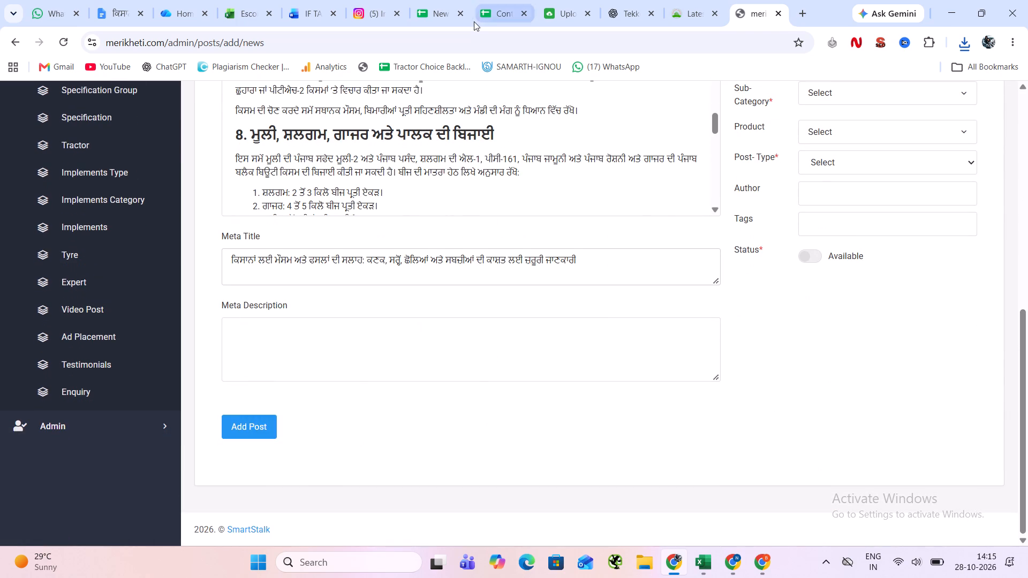
left_click(456, 121)
key("ctrl+a")
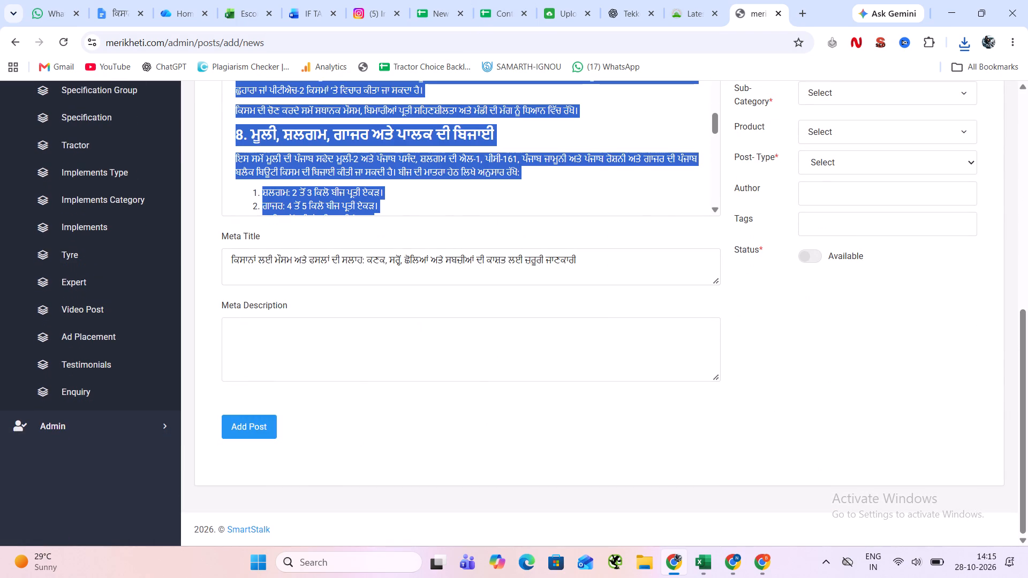
key("ctrl+c")
key("ctrl+shift+n")
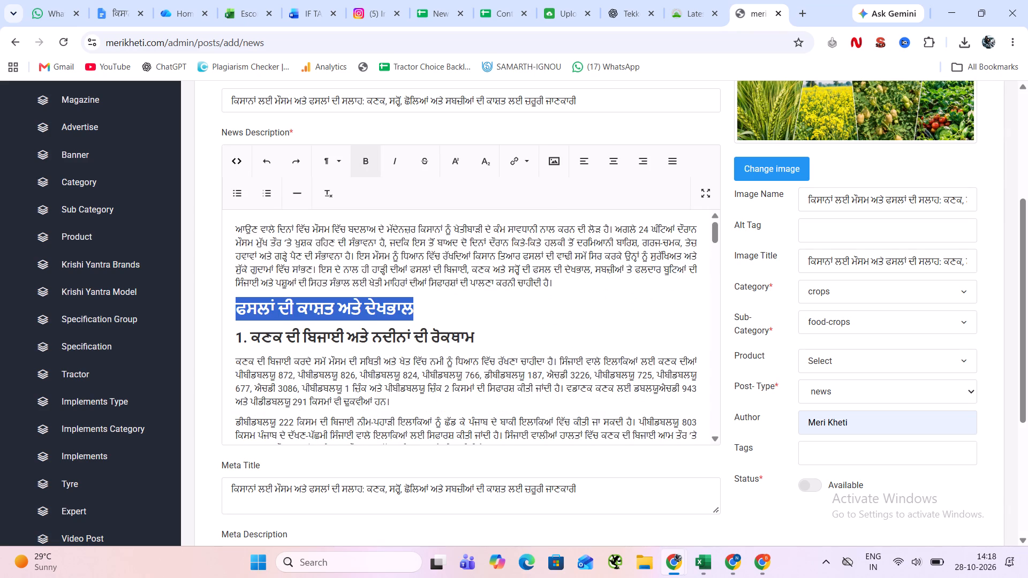
right_click(367, 304)
left_click(414, 261)
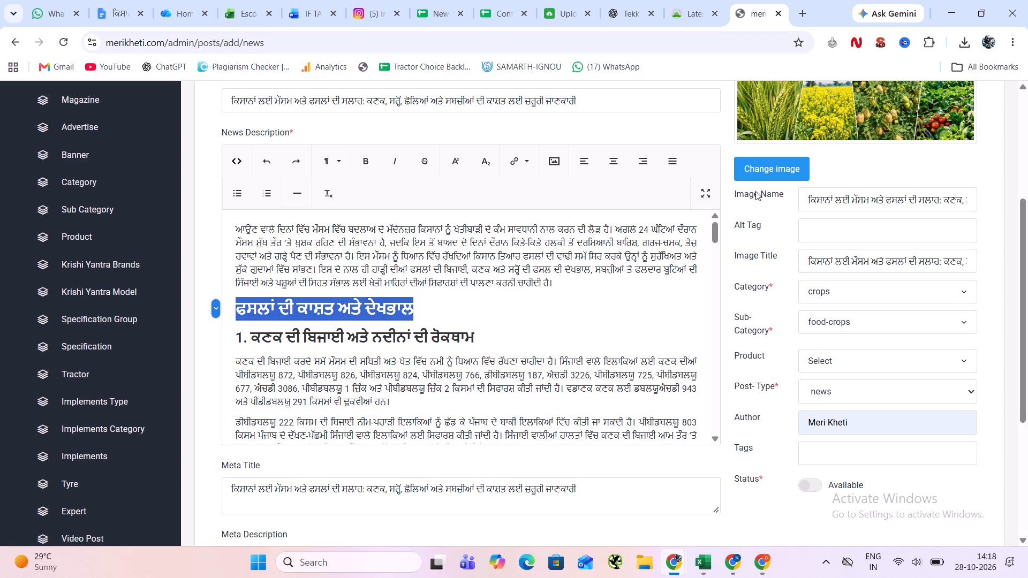
left_click(822, 228)
right_click(822, 228)
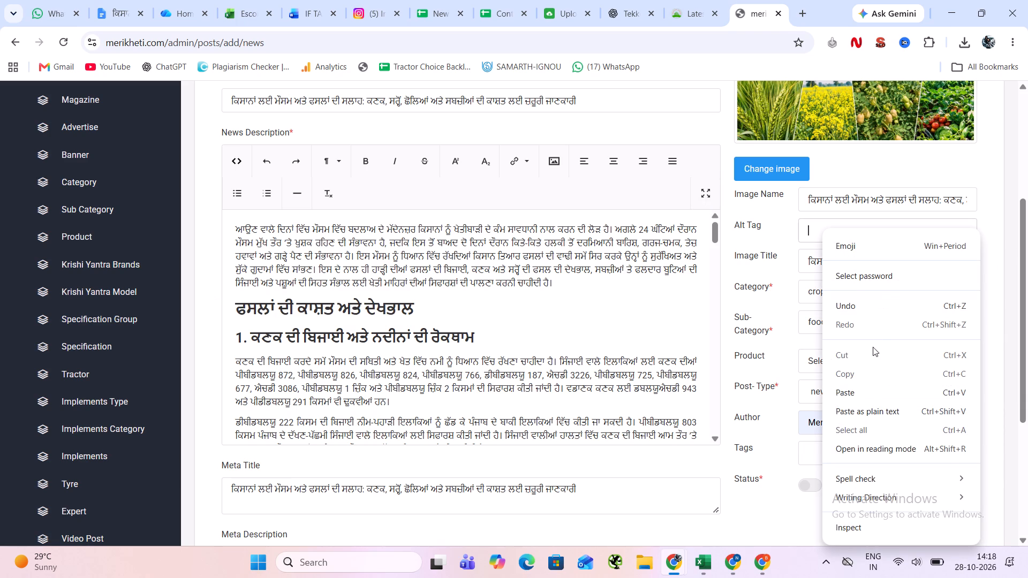
left_click(854, 392)
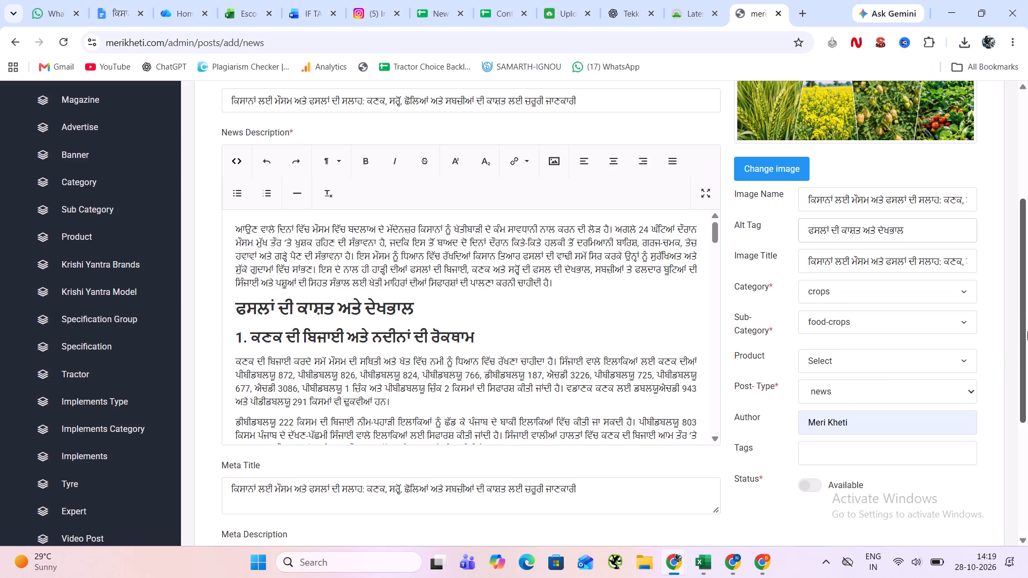
Set the post date's time to 14:19, keeping the date 28-10-2026.
left_click_drag(1027, 324, 1027, 431)
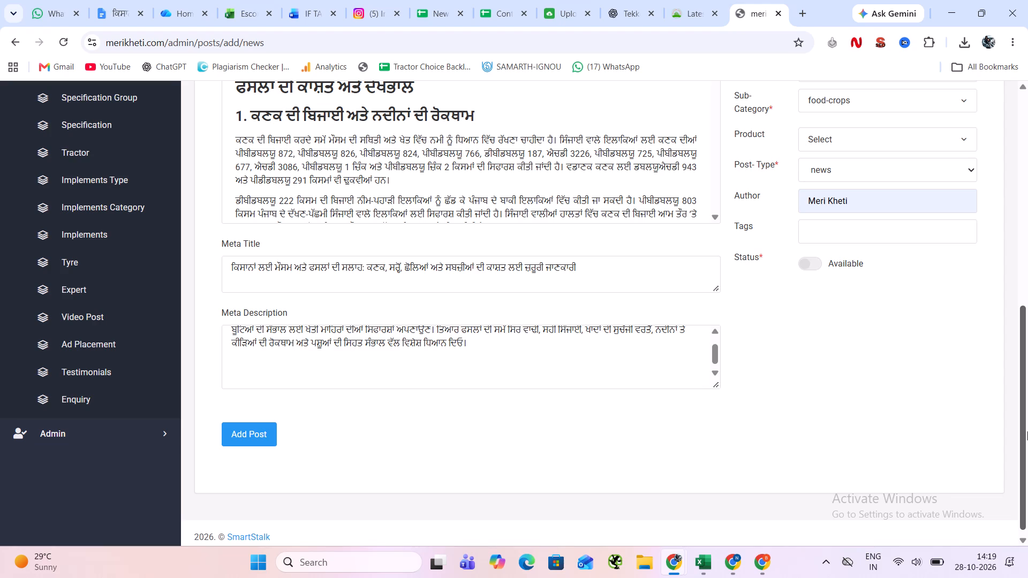
left_click_drag(1027, 431, 1026, 465)
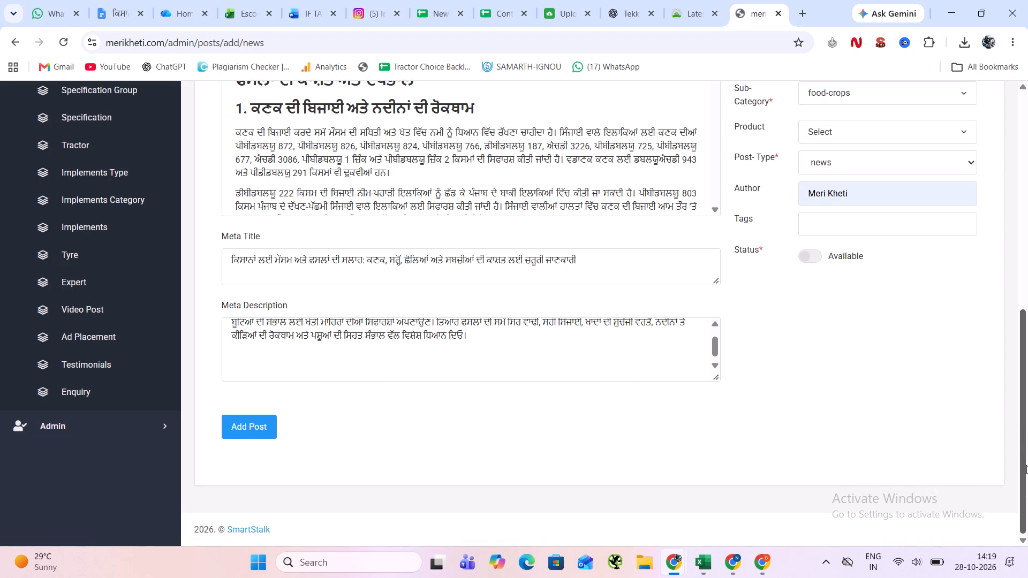
left_click_drag(1026, 465, 981, 395)
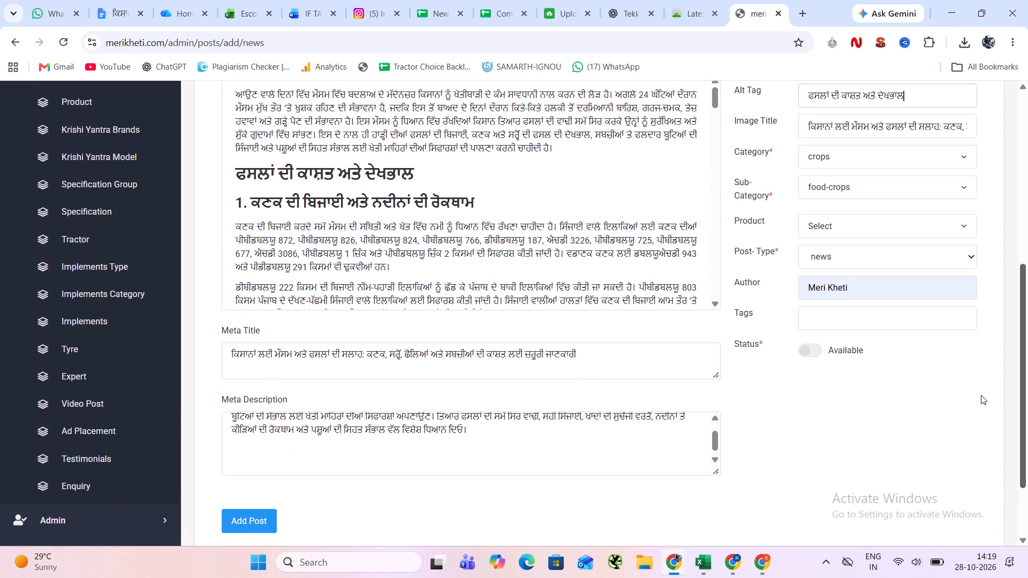
left_click_drag(981, 395, 974, 199)
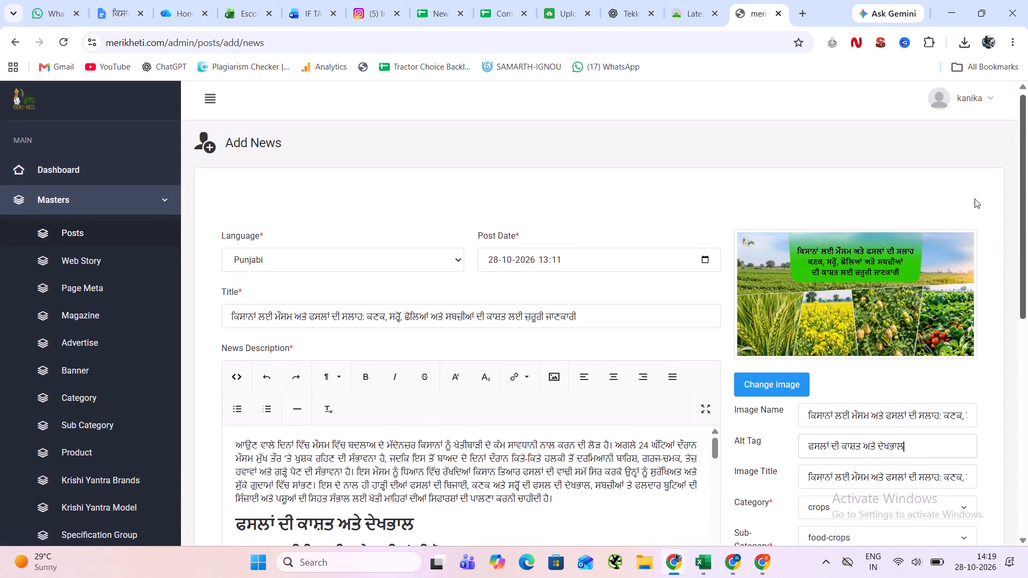
left_click_drag(974, 199, 974, 211)
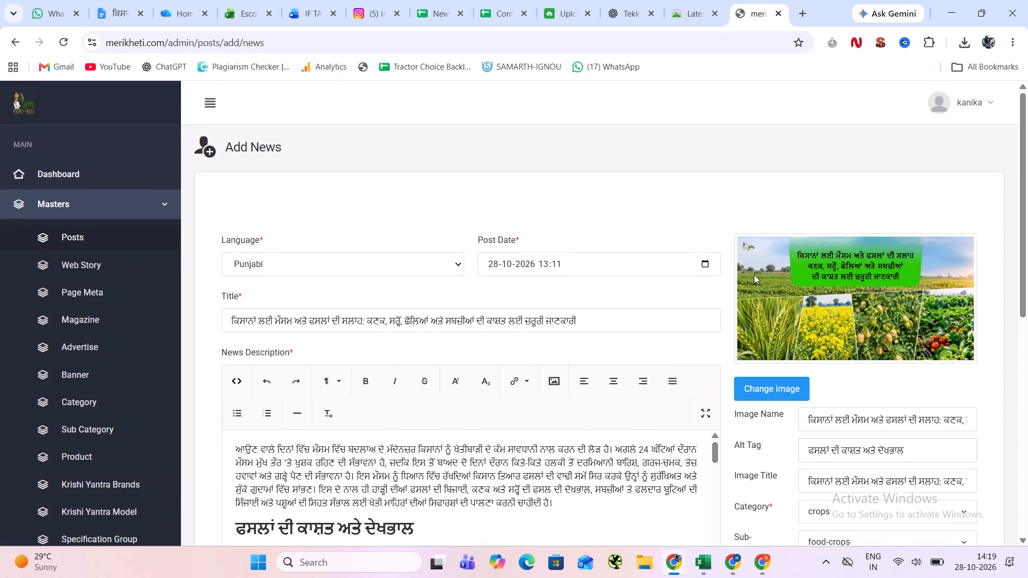
left_click(709, 263)
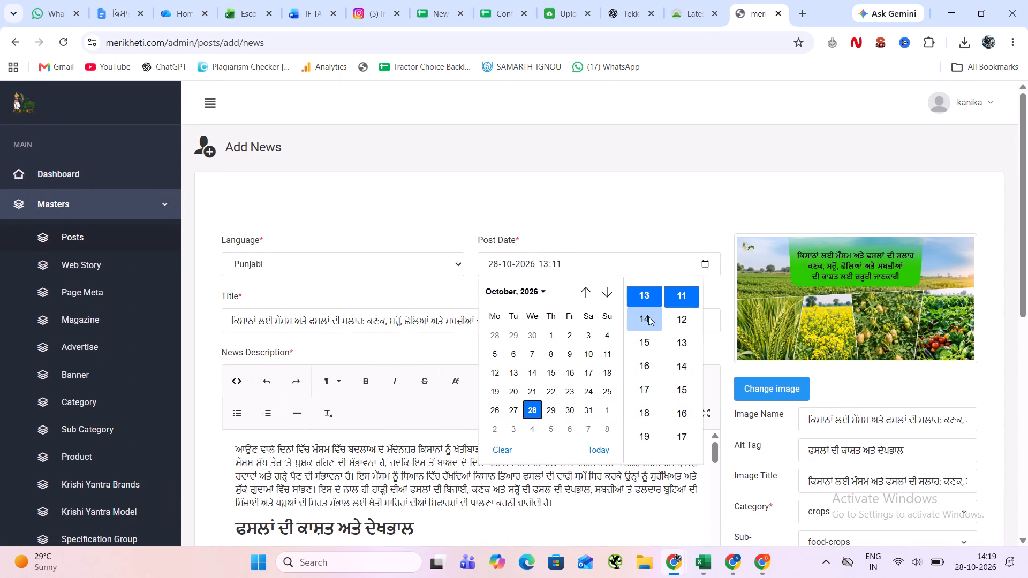
left_click(643, 321)
left_click(676, 429)
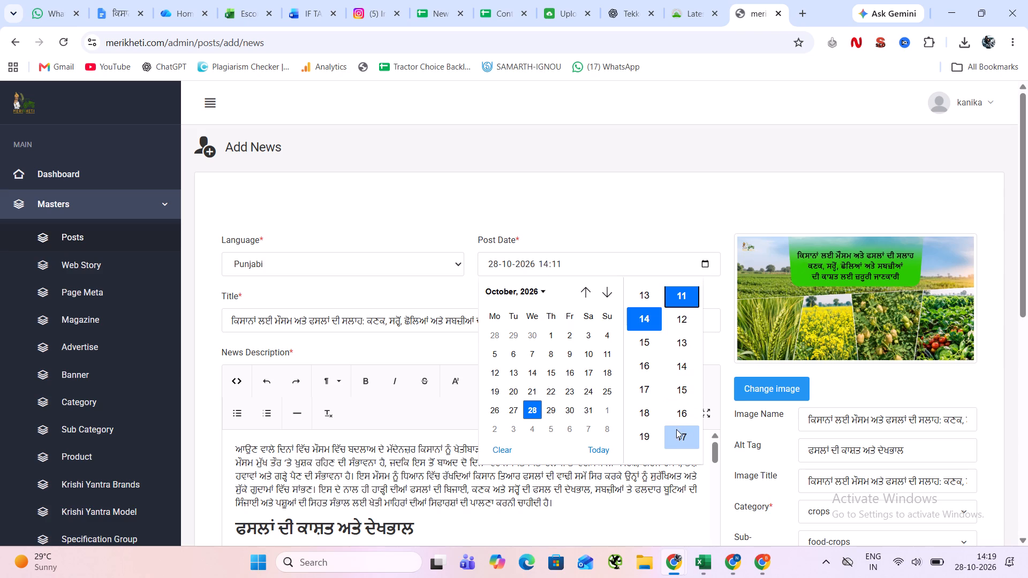
key("Down")
key("Down")
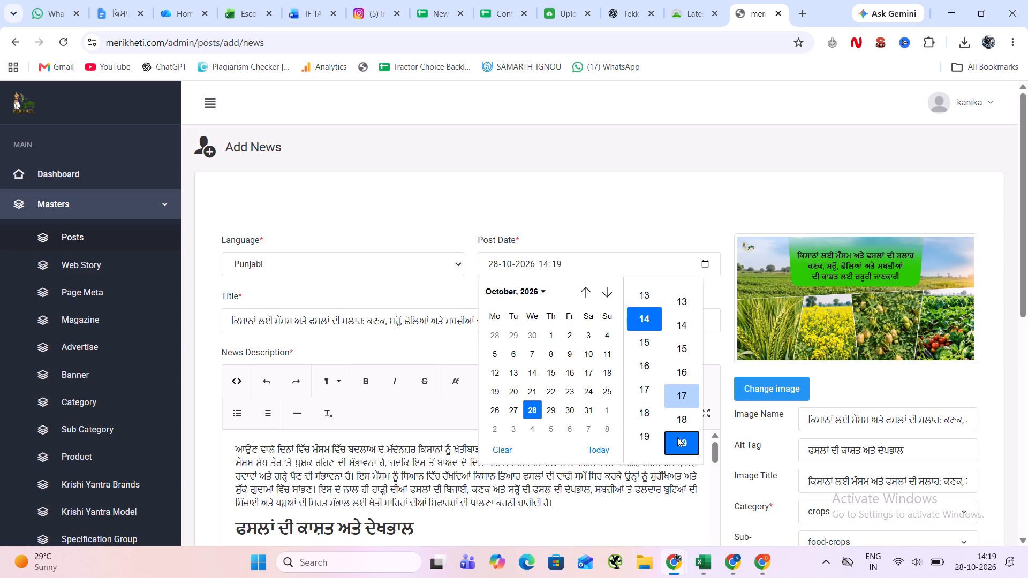
left_click(677, 437)
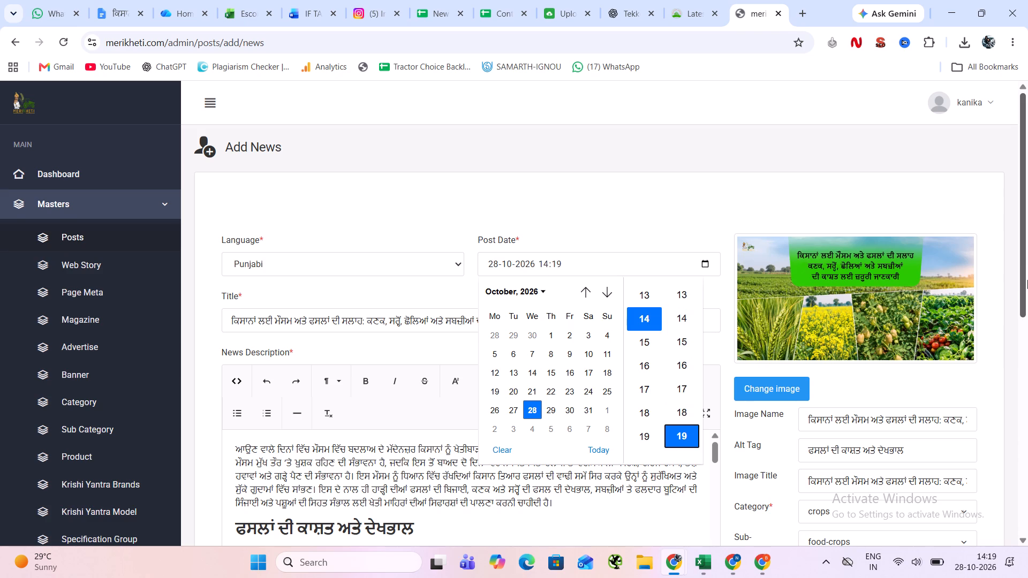
Submit the completed Punjabi news post.
left_click_drag(1027, 280, 1027, 514)
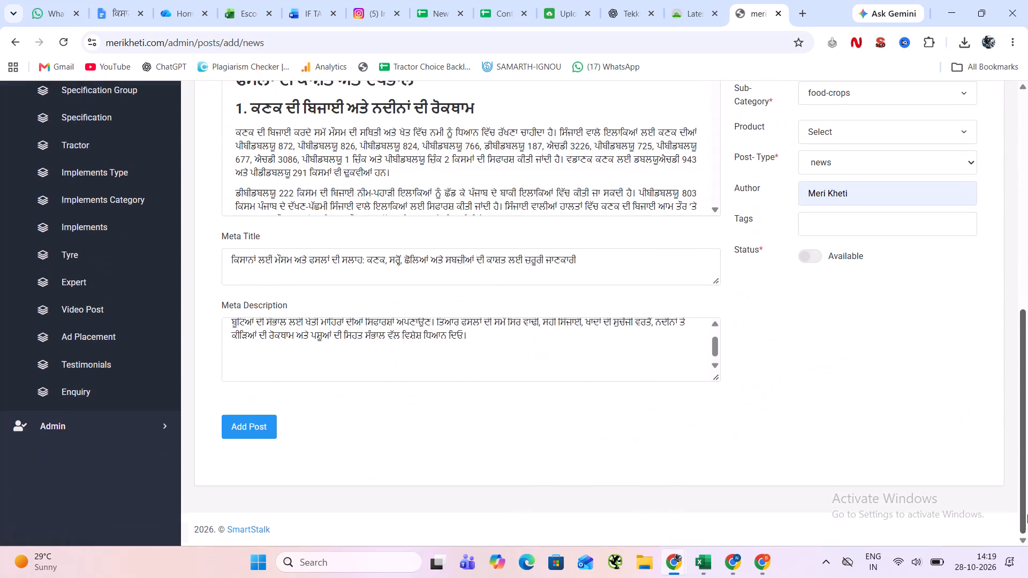
left_click_drag(1027, 514, 1027, 545)
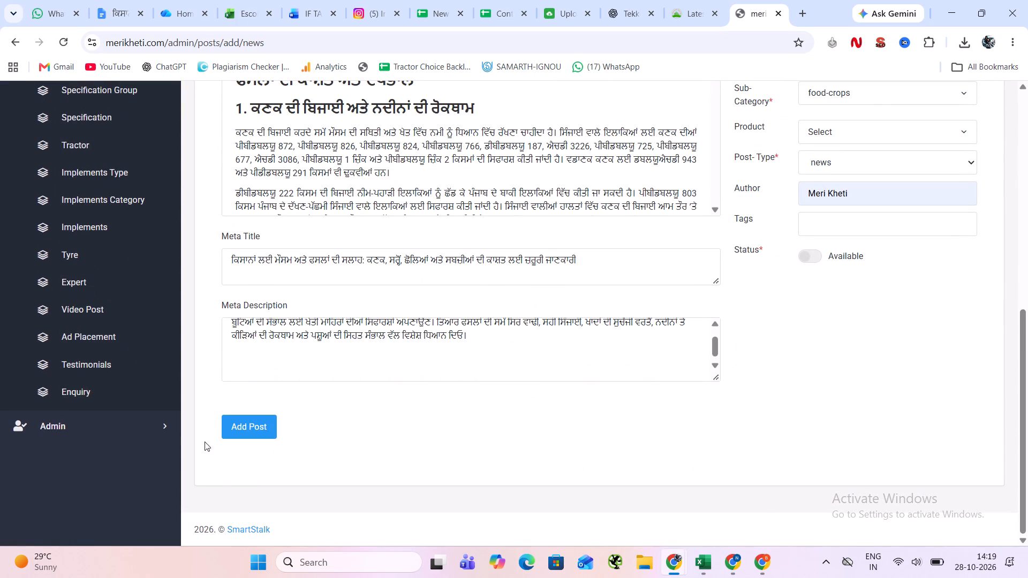
left_click(246, 421)
left_click(246, 421)
Open the admin posts list in a separate tab, reload it and filter the posts by Punjabi language.
left_click(1026, 222)
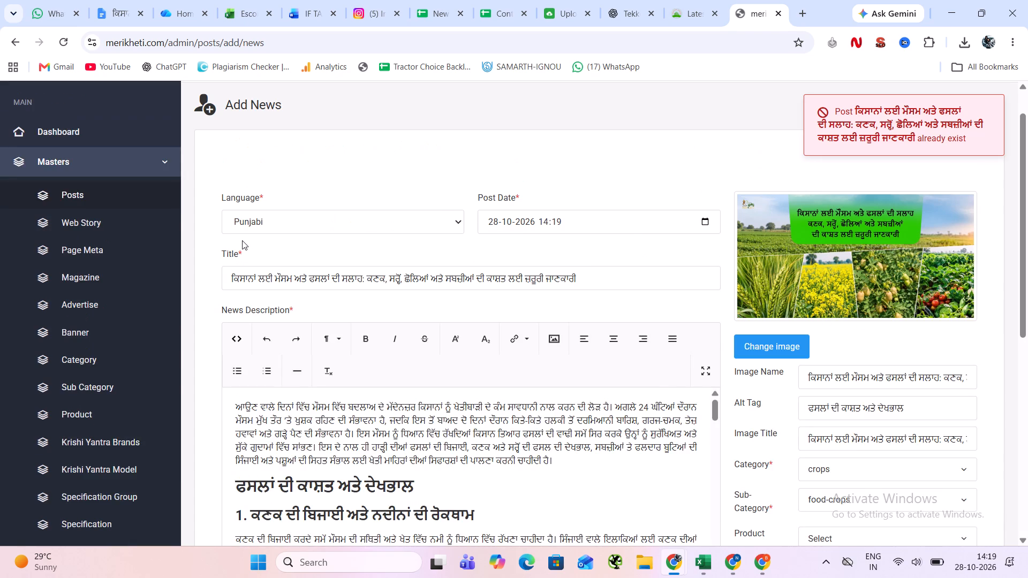
left_click(13, 47, "ctrl")
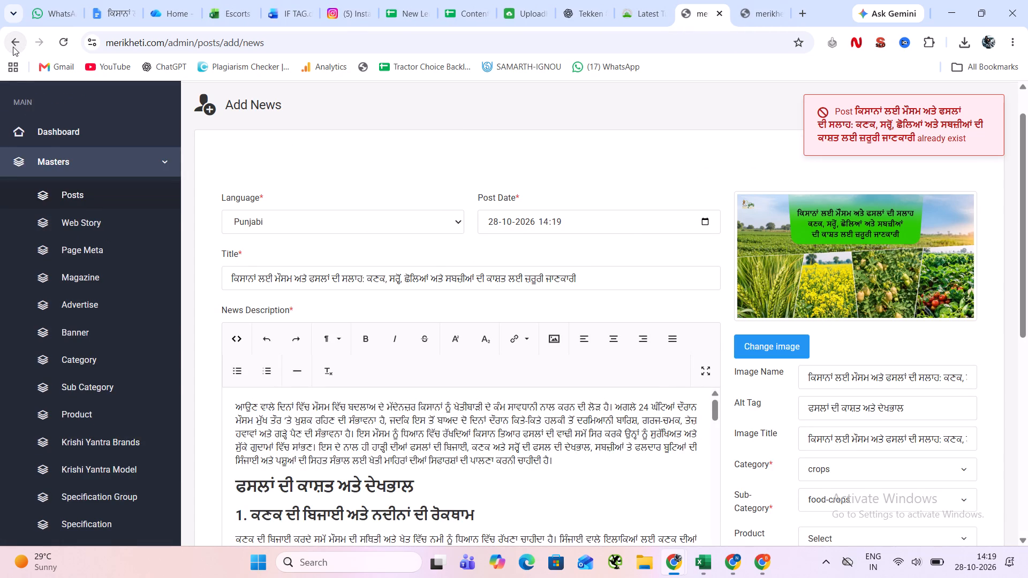
left_click(746, 7)
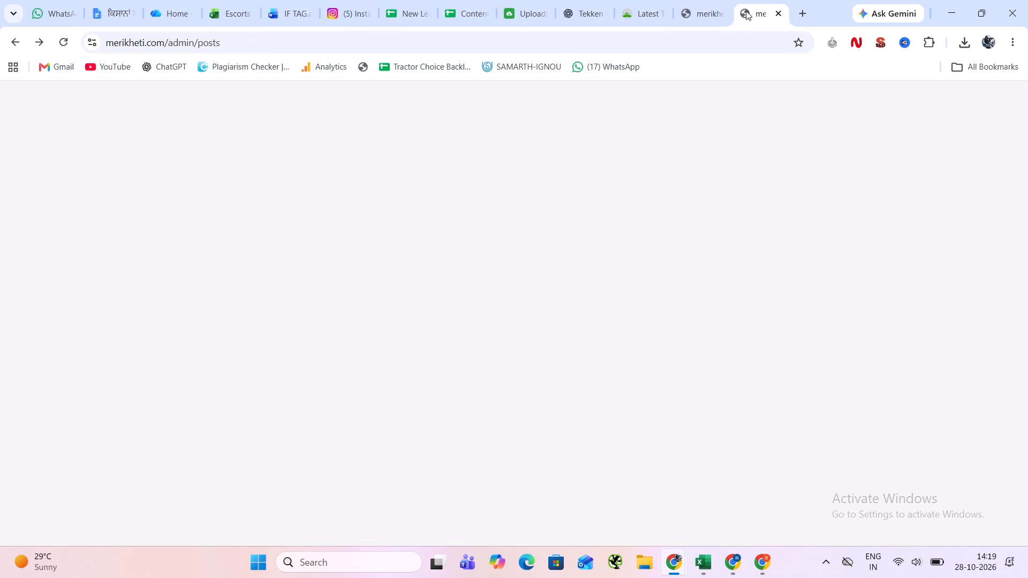
left_click(583, 199)
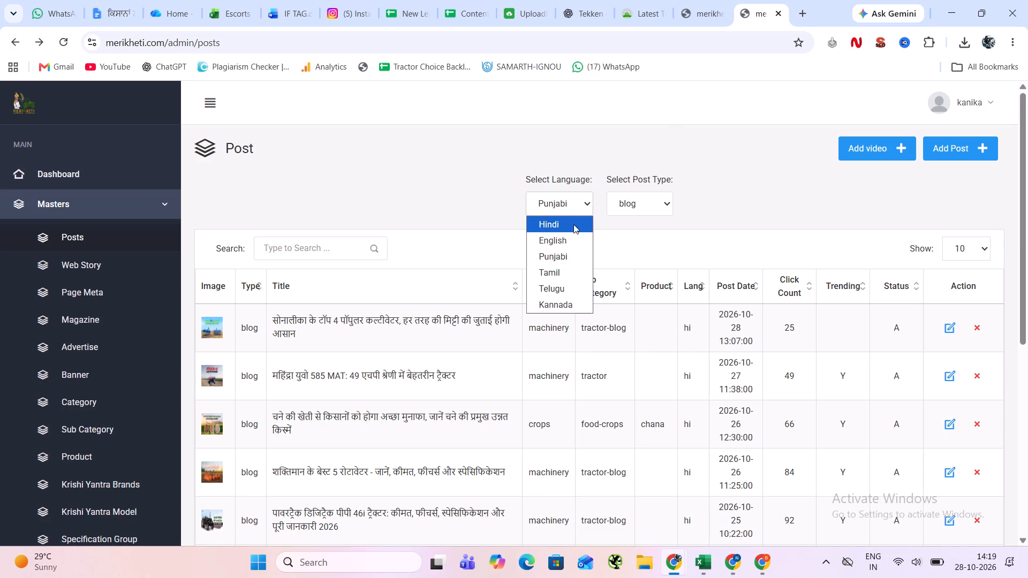
left_click(561, 254)
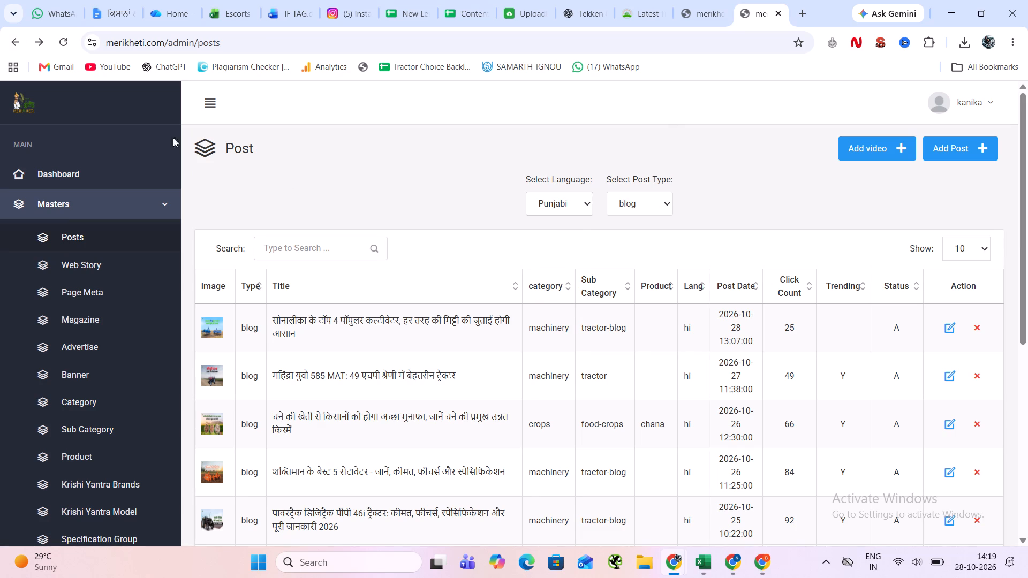
left_click(62, 43)
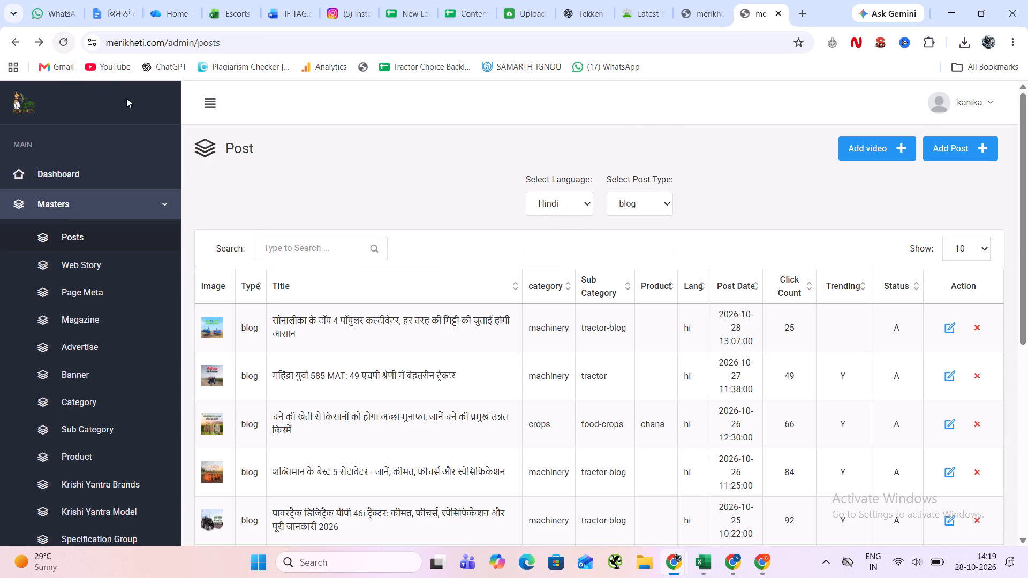
left_click(548, 190)
left_click(553, 200)
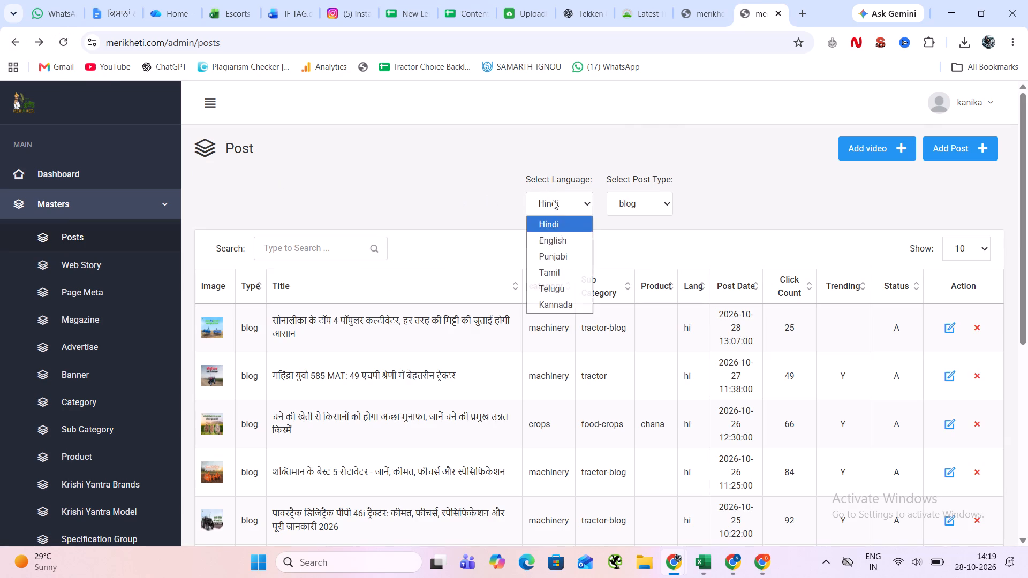
left_click(556, 262)
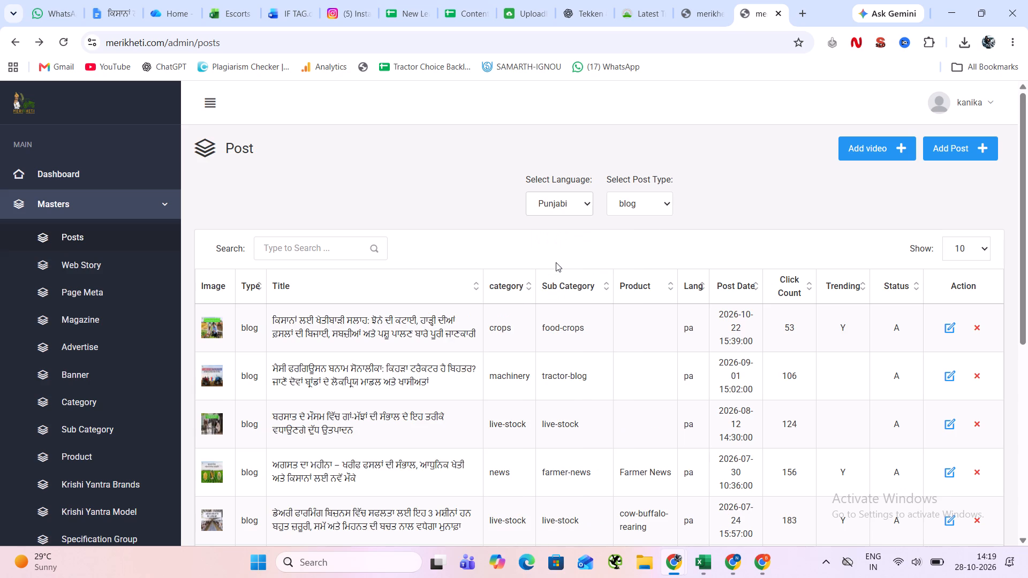
left_click(719, 0)
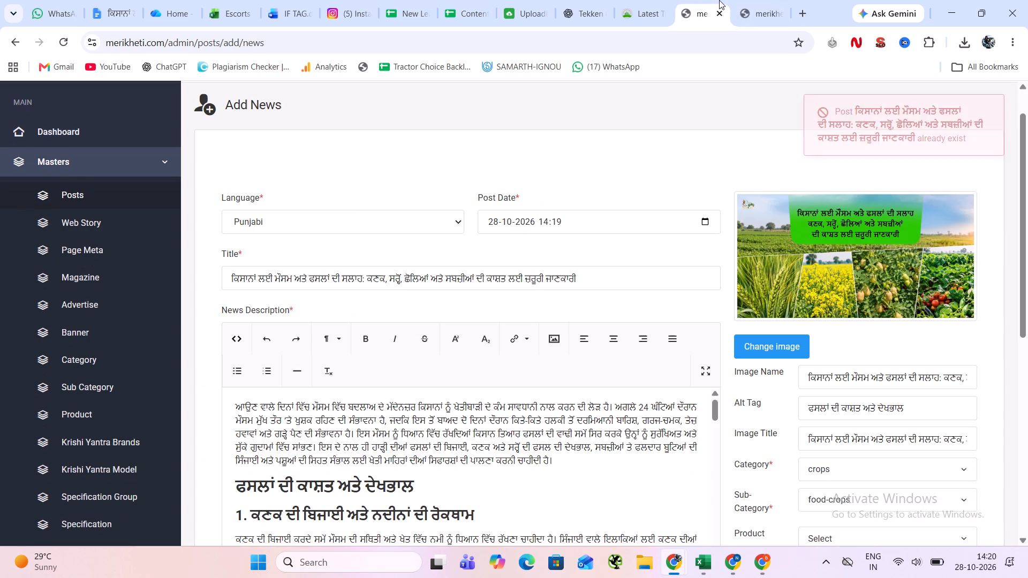
left_click(754, 0)
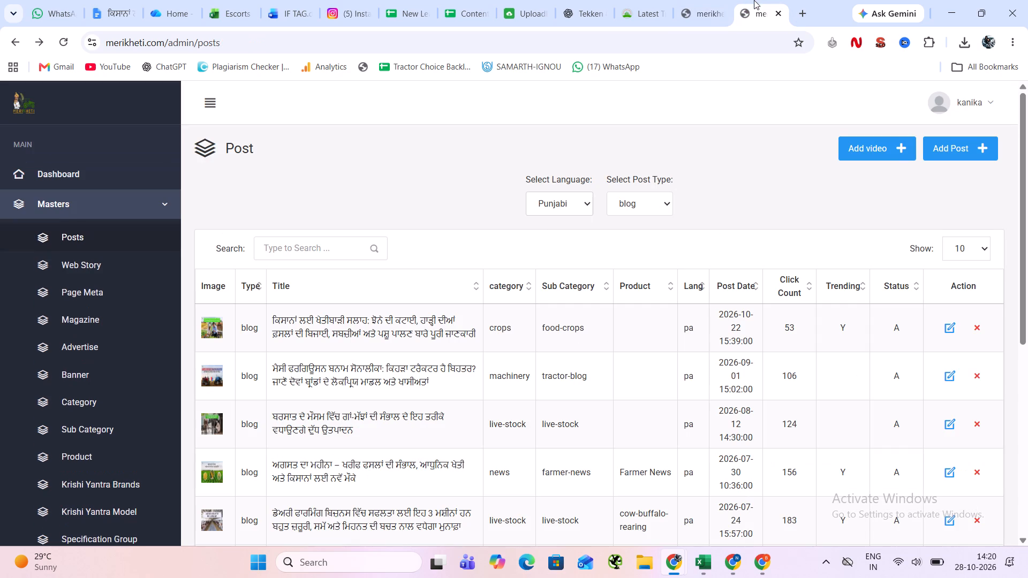
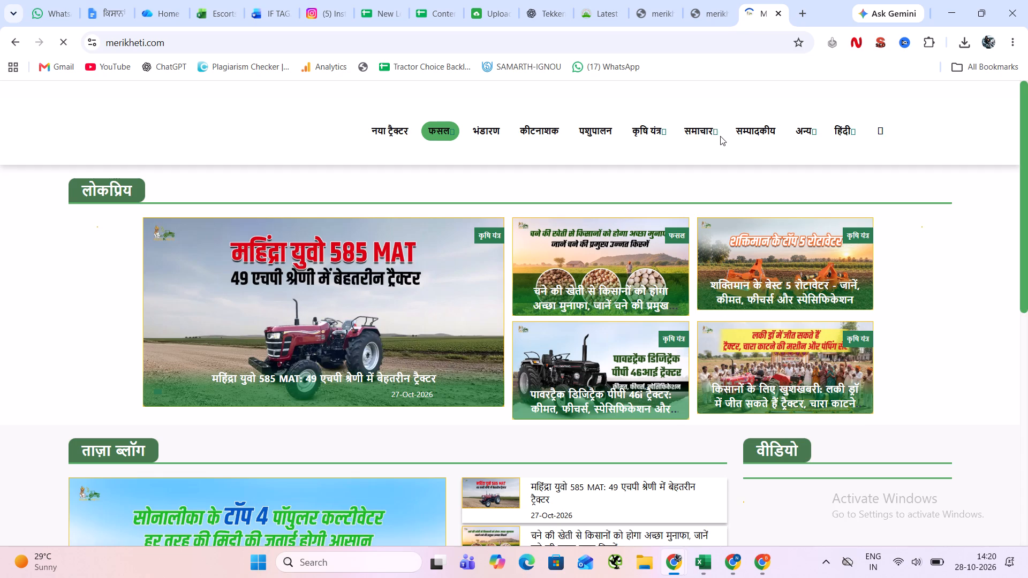
Switch the public merikheti.com homepage from Hindi to Punjabi.
left_click(835, 126)
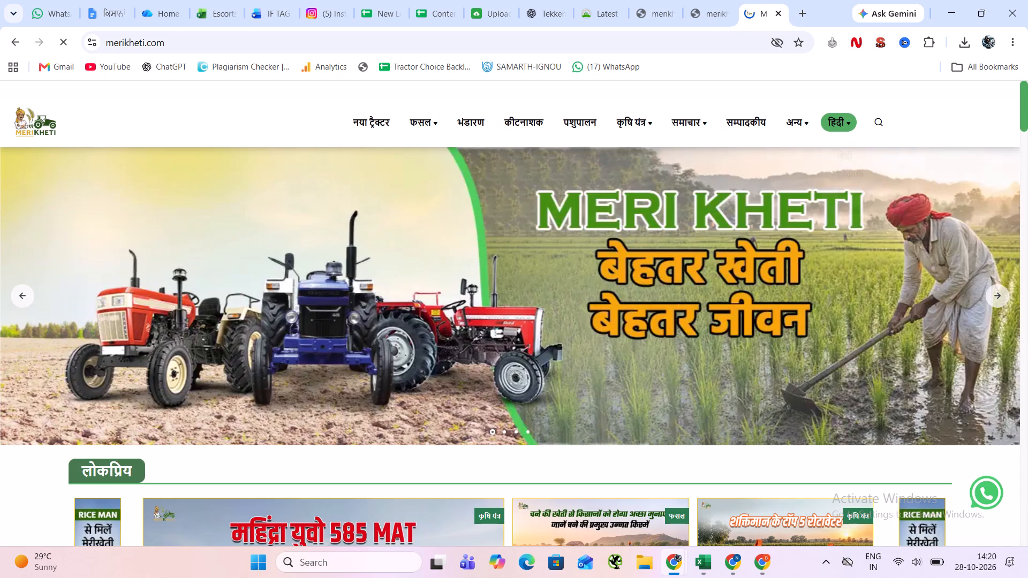
left_click(845, 207)
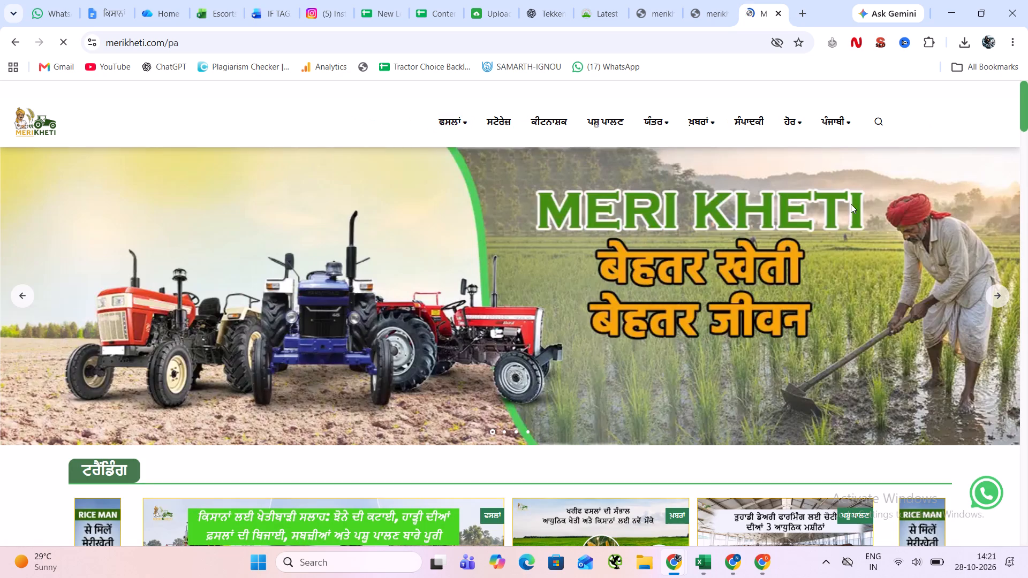
Dismiss the tractor enquiry form and open the featured trending article "ਕਿਸਾਨਾਂ ਲਈ ਖੇਤੀਬਾੜੀ ਸਲਾਹ" on the Punjabi homepage.
left_click_drag(1027, 109, 1027, 146)
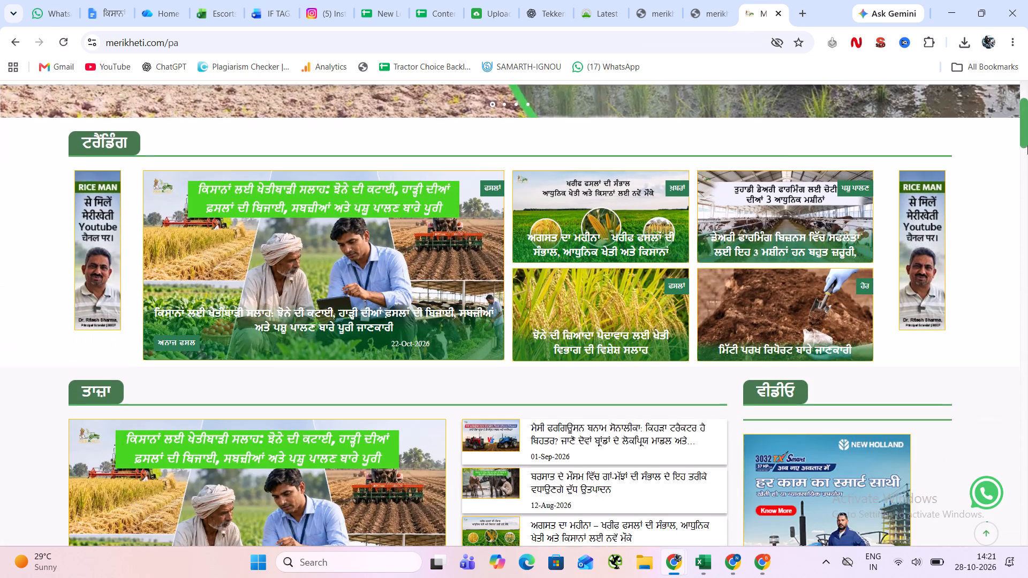
left_click_drag(1027, 146, 1027, 140)
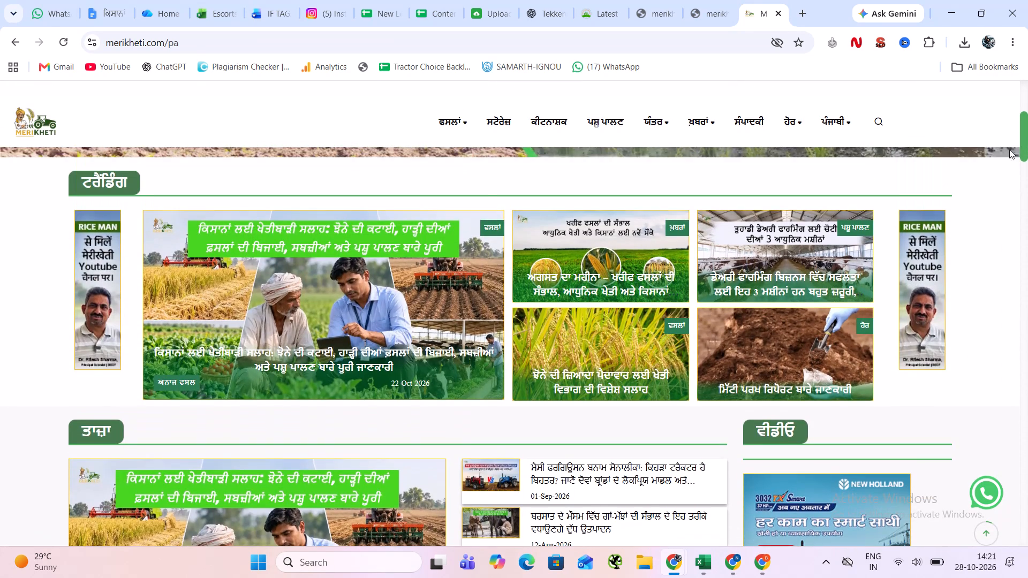
left_click_drag(347, 285, 232, 305)
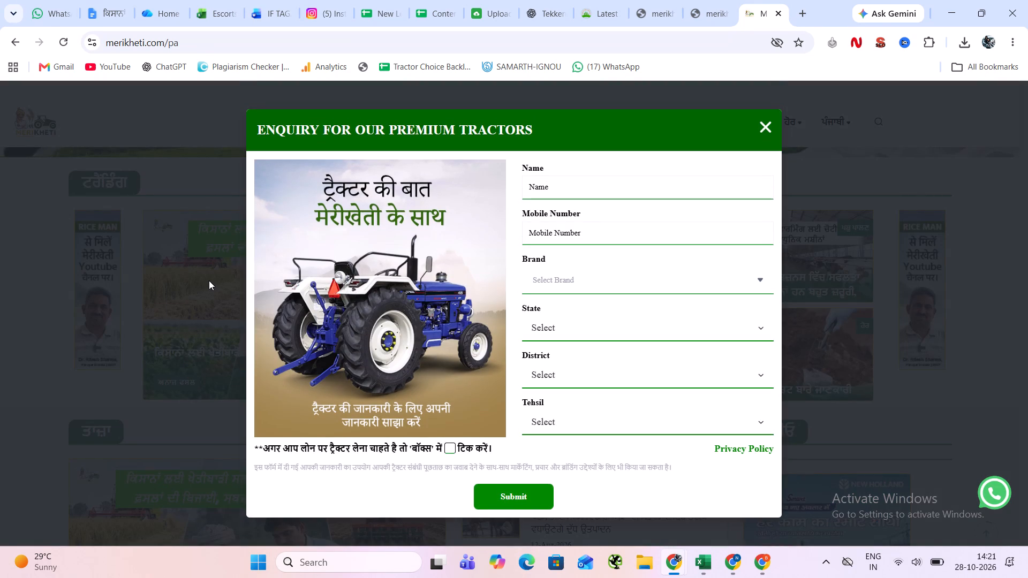
left_click(209, 280)
left_click(209, 280)
left_click(331, 277)
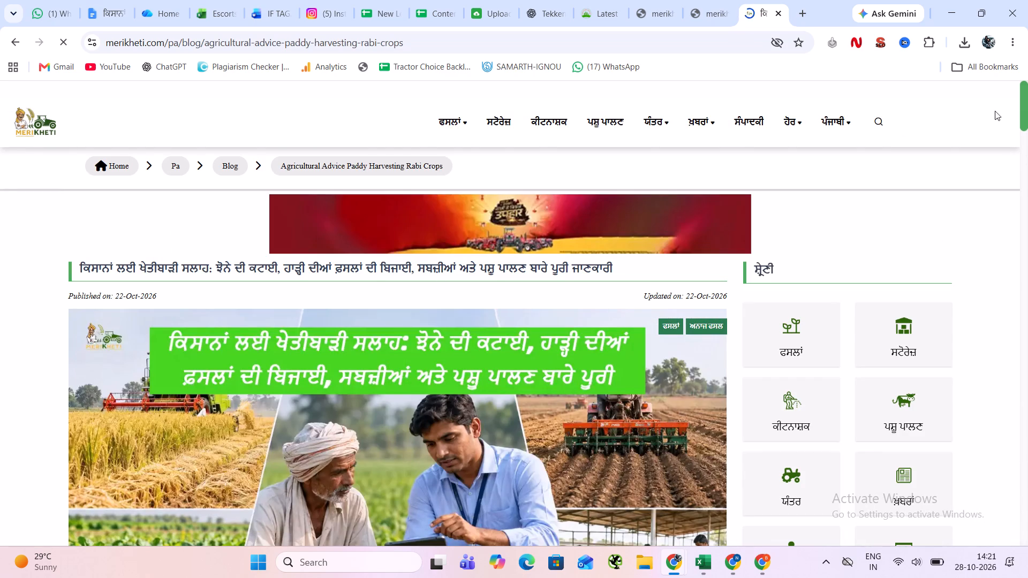
Look through the published Punjabi agricultural advice article, examining its table of contents, section headings and body text.
left_click_drag(1027, 108, 1024, 210)
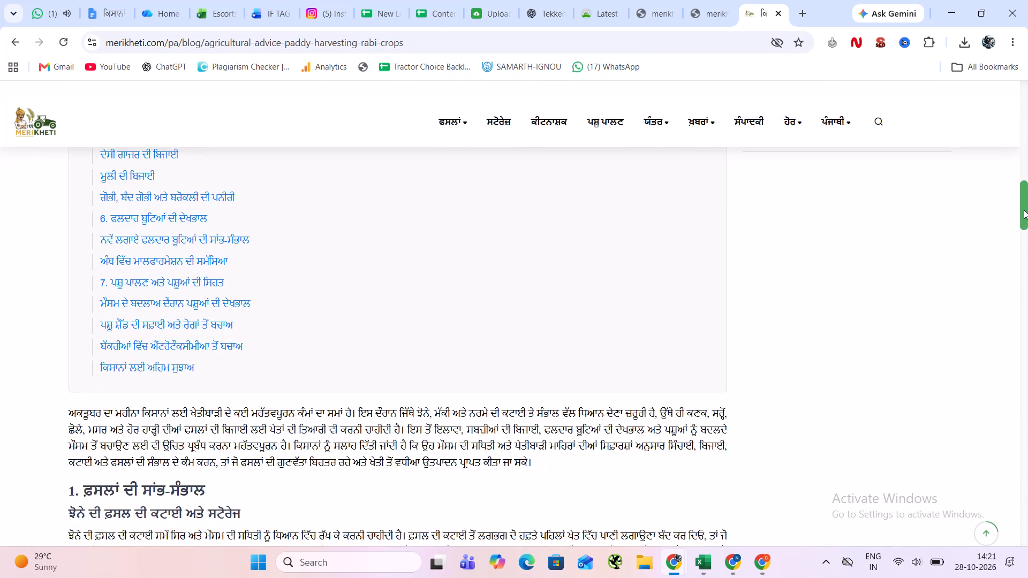
left_click_drag(1024, 210, 1025, 285)
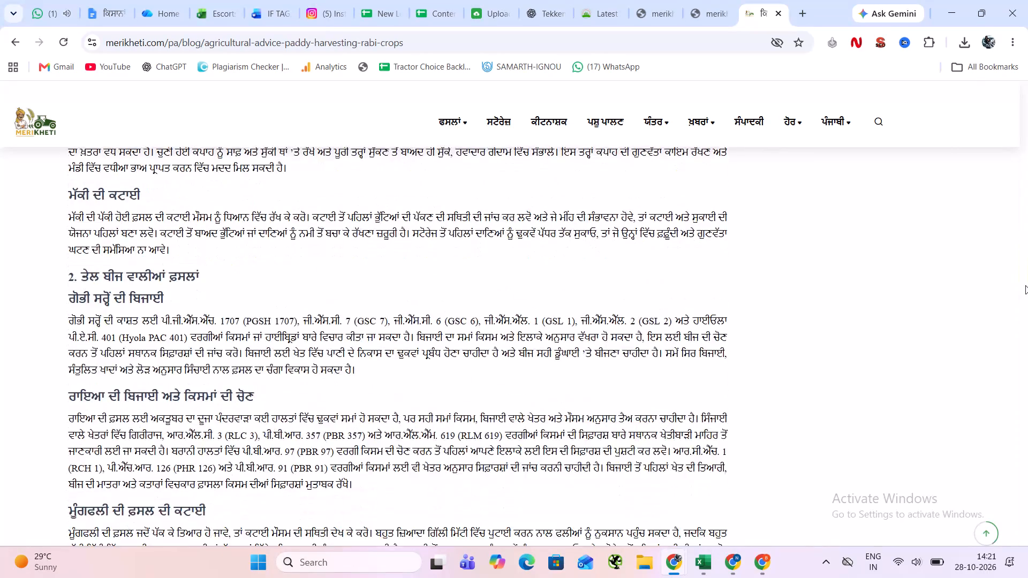
left_click_drag(1025, 285, 1027, 324)
left_click(978, 328)
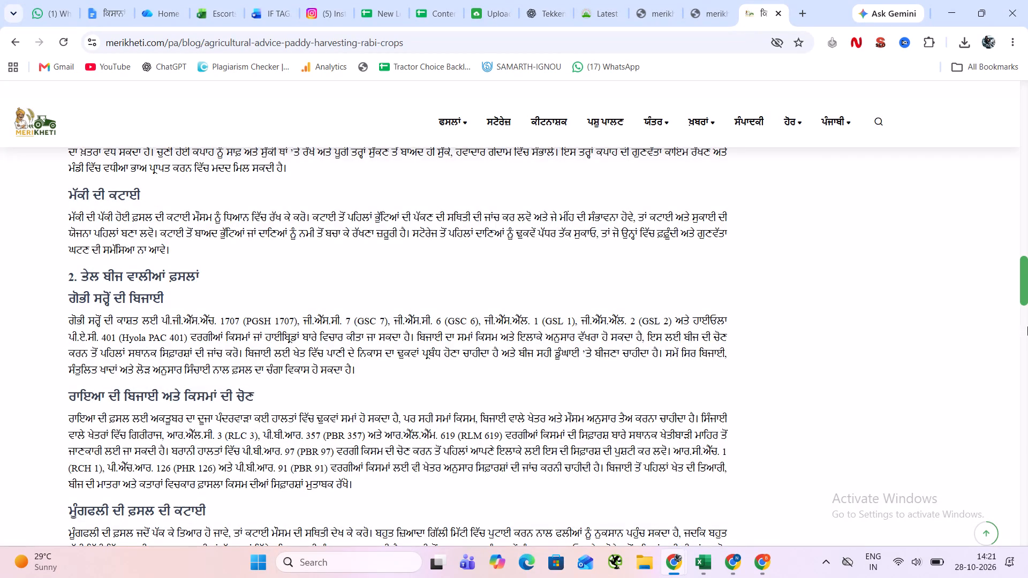
left_click_drag(1021, 267, 1027, 338)
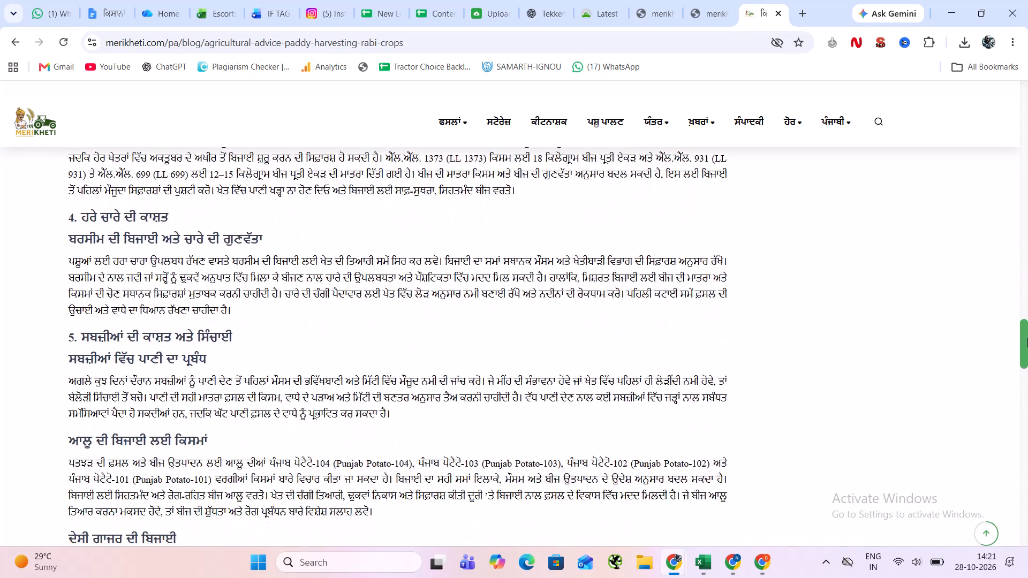
left_click_drag(1027, 338, 1027, 364)
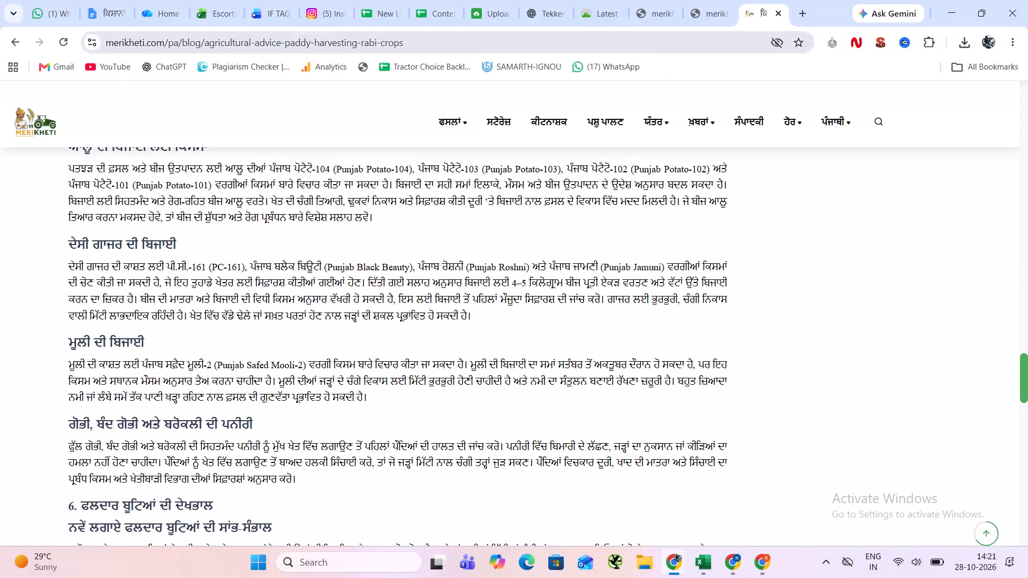
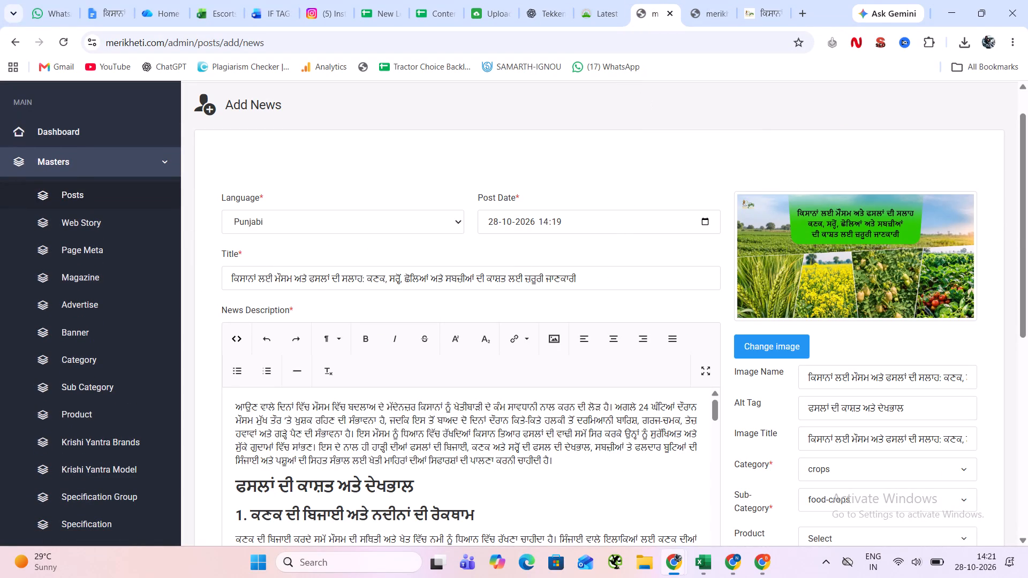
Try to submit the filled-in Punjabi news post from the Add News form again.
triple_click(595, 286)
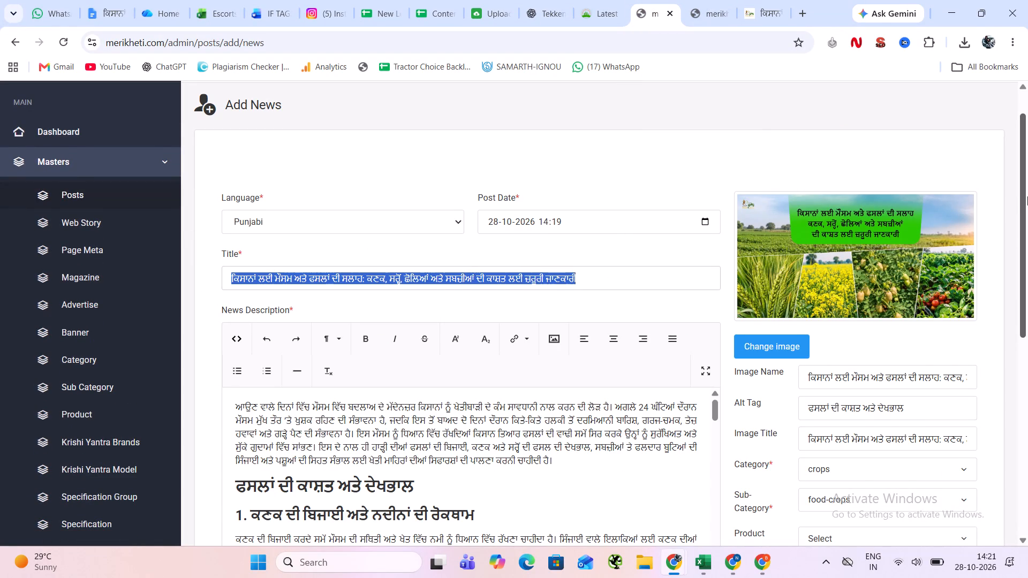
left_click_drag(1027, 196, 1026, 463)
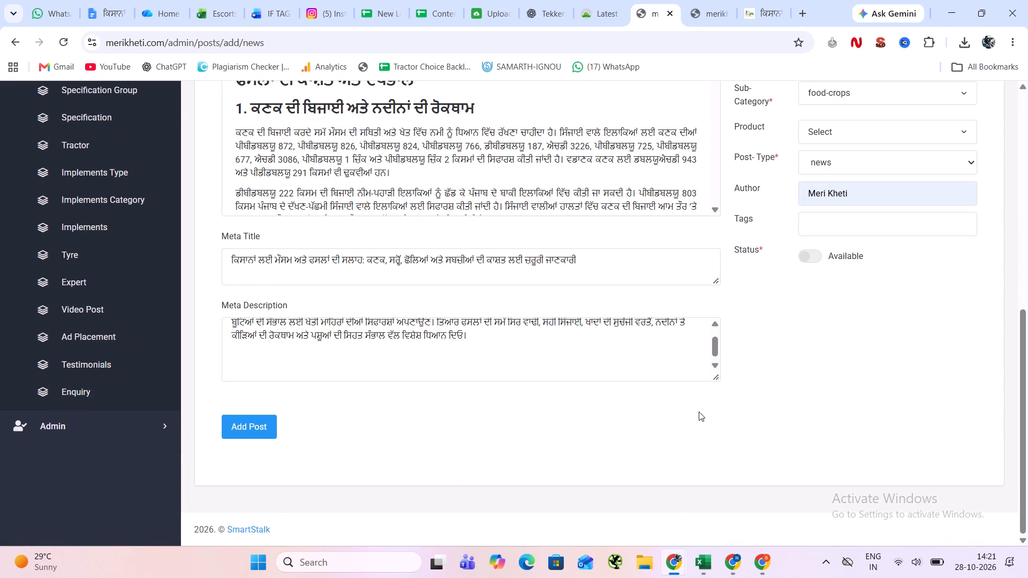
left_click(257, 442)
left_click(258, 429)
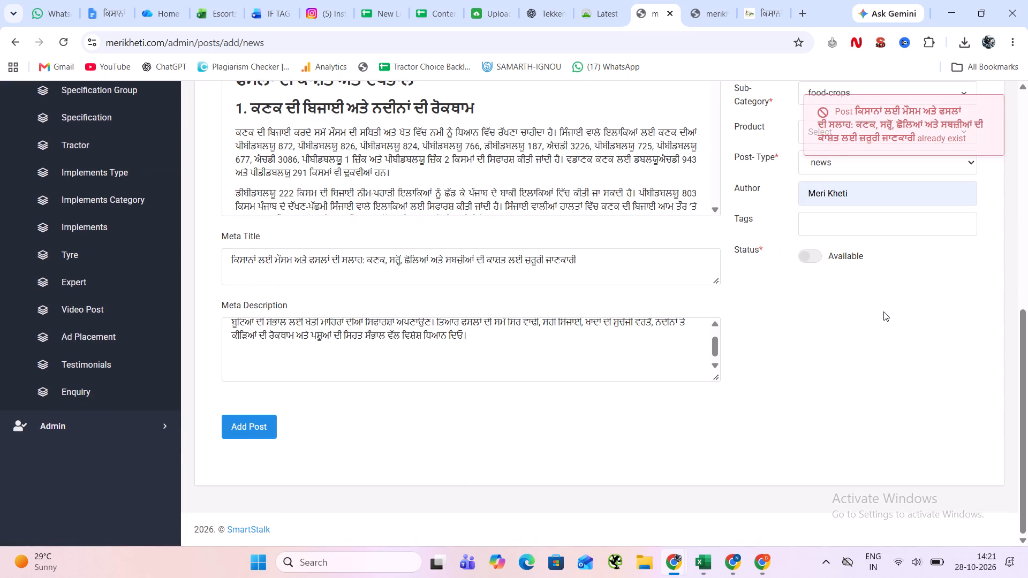
Copy the news post's full Punjabi title and bring up the headline of the published agricultural advice article.
left_click(1027, 252)
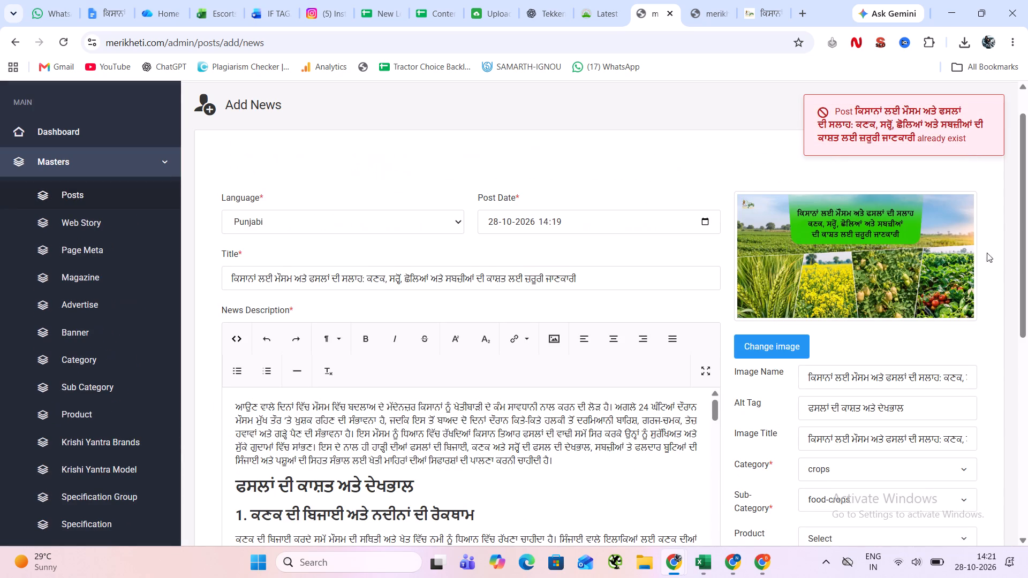
triple_click(632, 281)
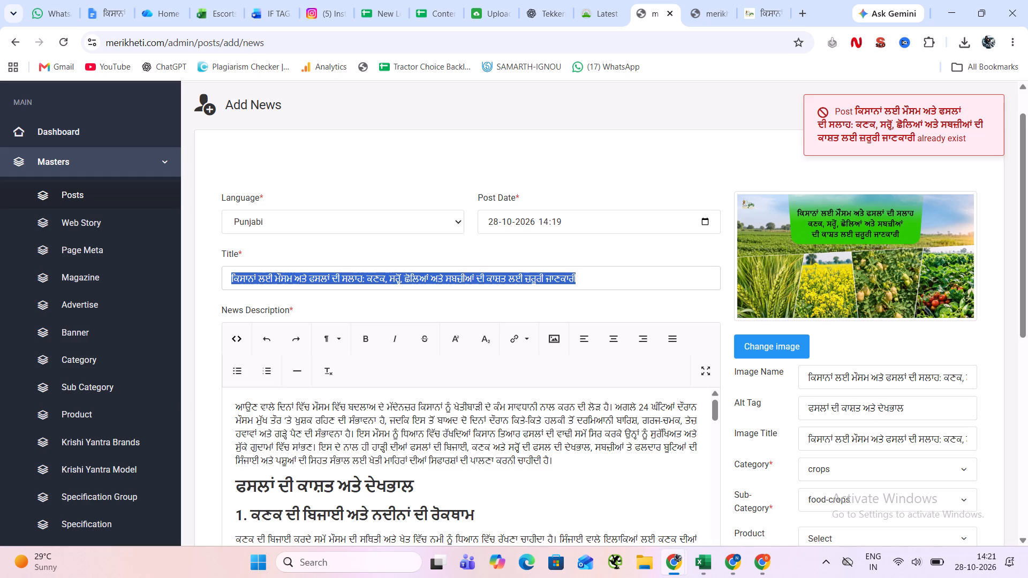
key("ctrl+c")
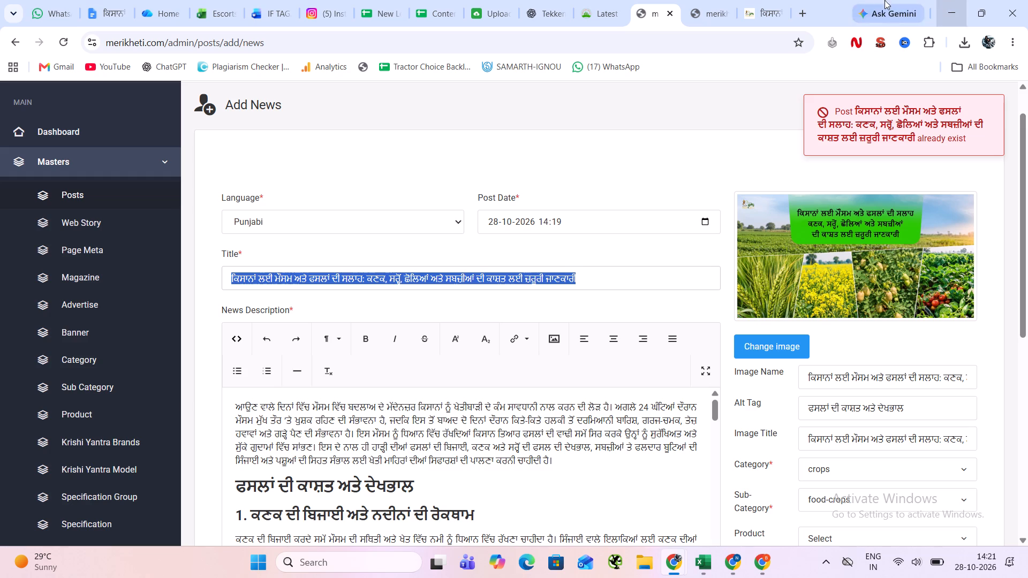
left_click(758, 0)
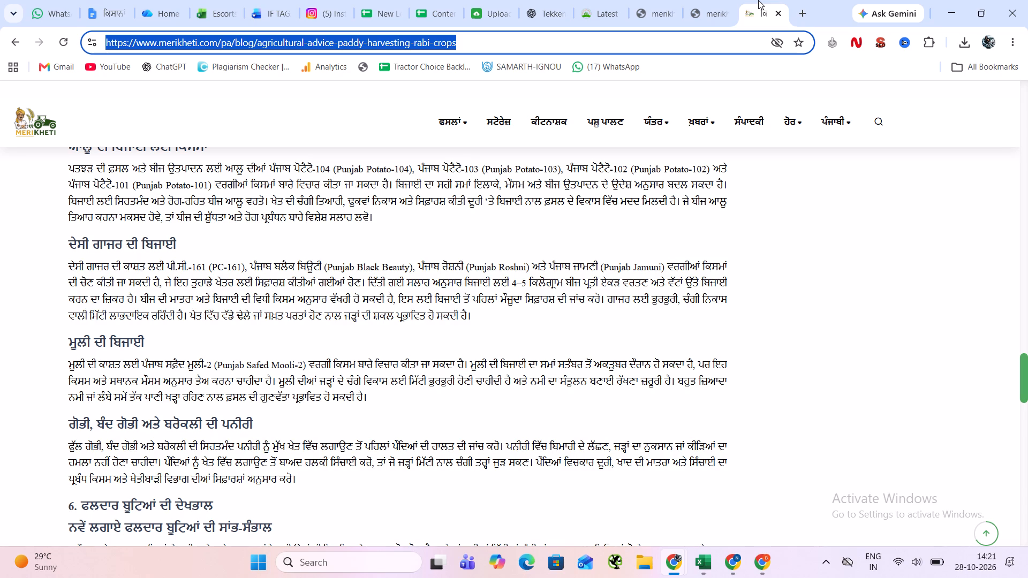
left_click(1027, 129)
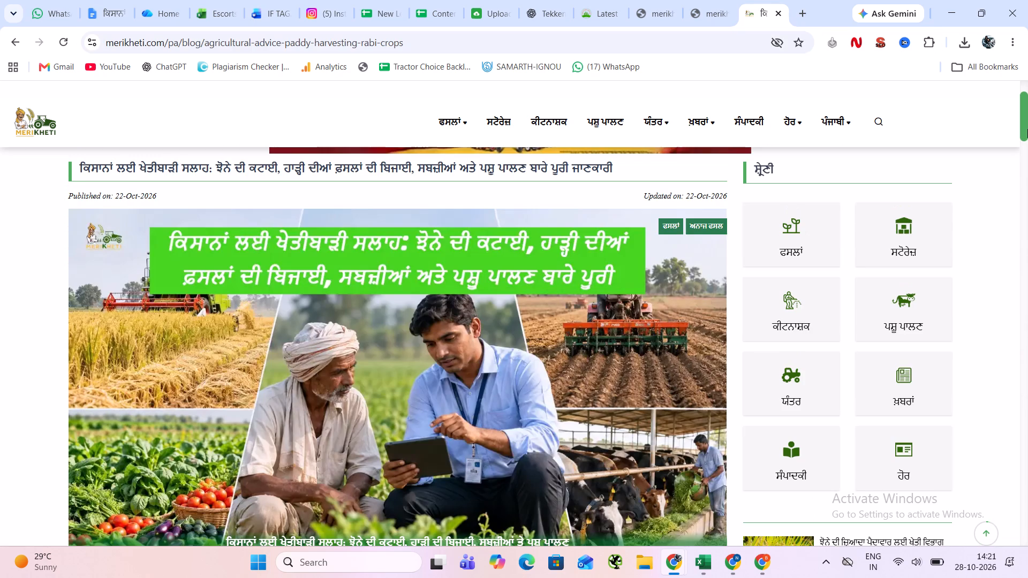
left_click_drag(1027, 129, 1026, 117)
Search for "translate google" in a new browser tab and translate the copied title from Punjabi to English.
left_click(805, 2)
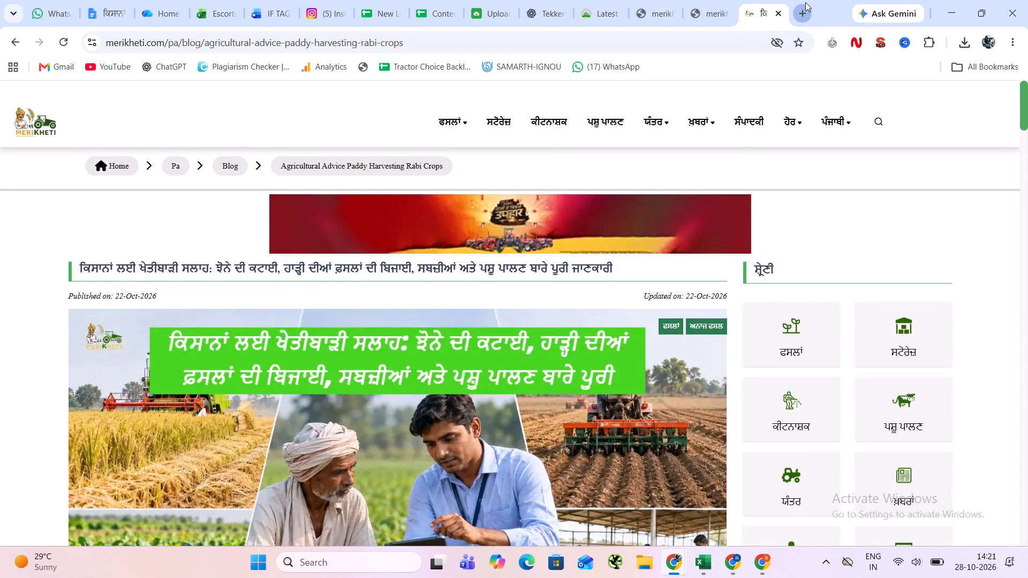
type("tr")
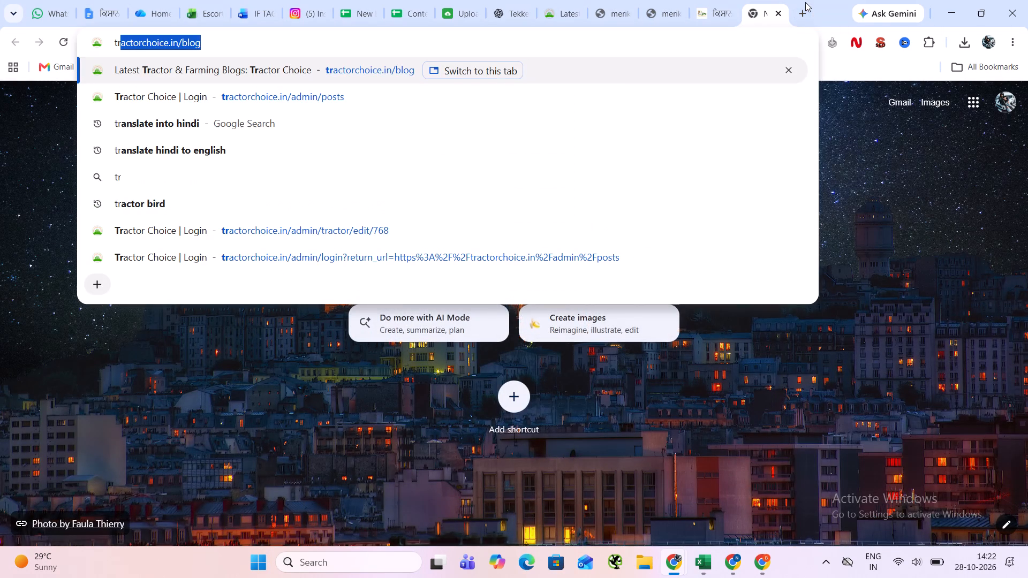
type("anslat")
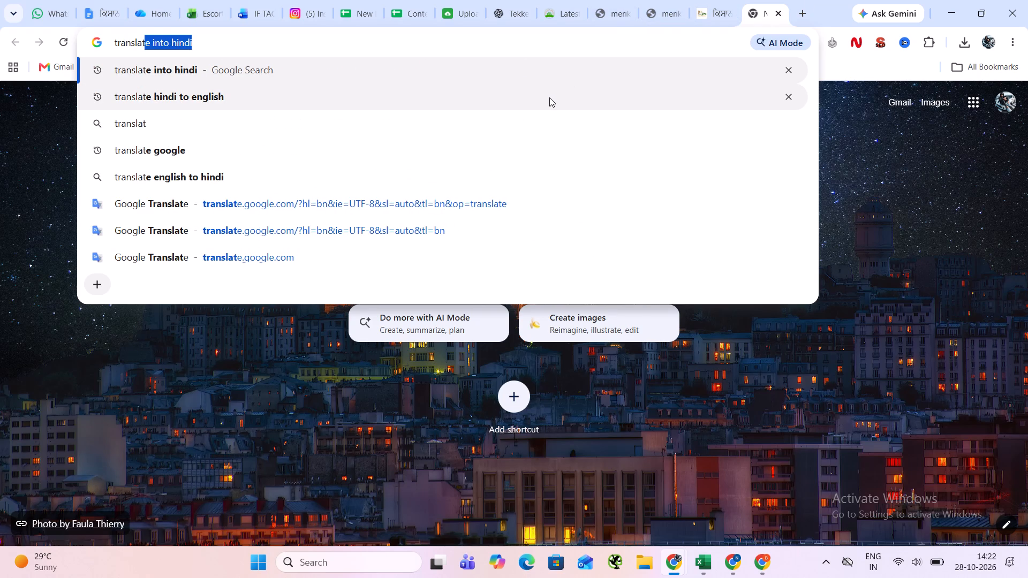
left_click(374, 157)
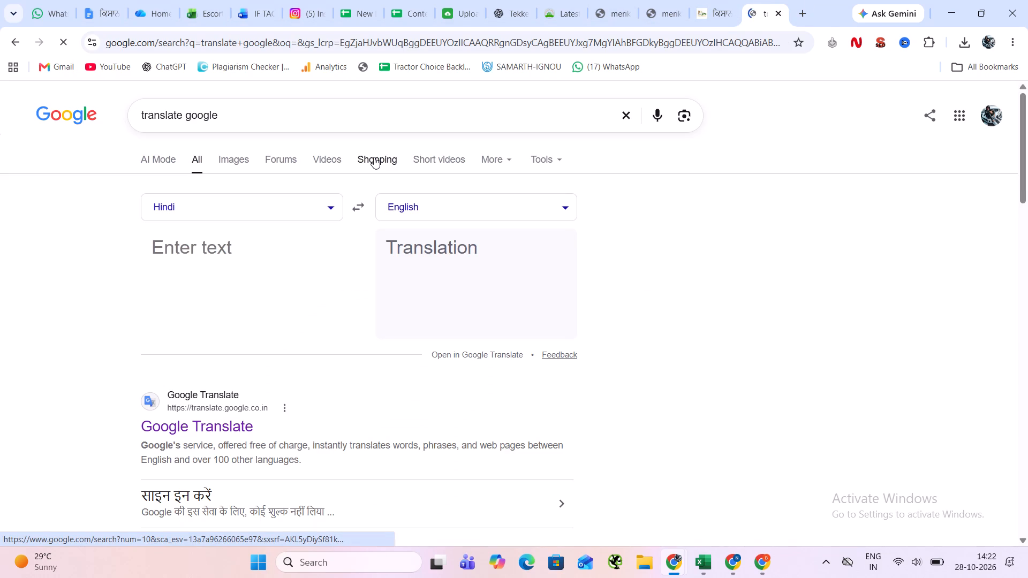
left_click(203, 251)
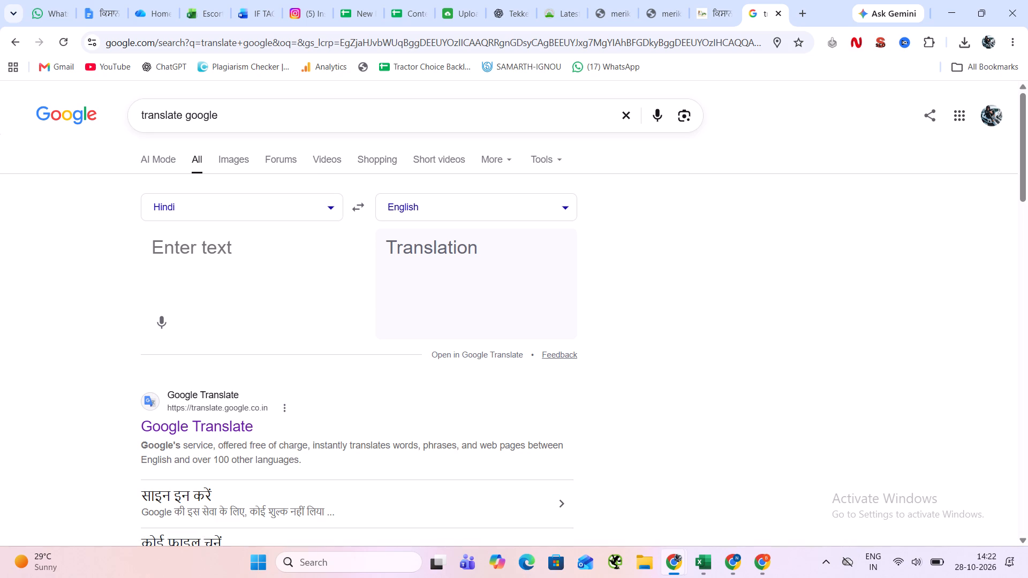
left_click(271, 216)
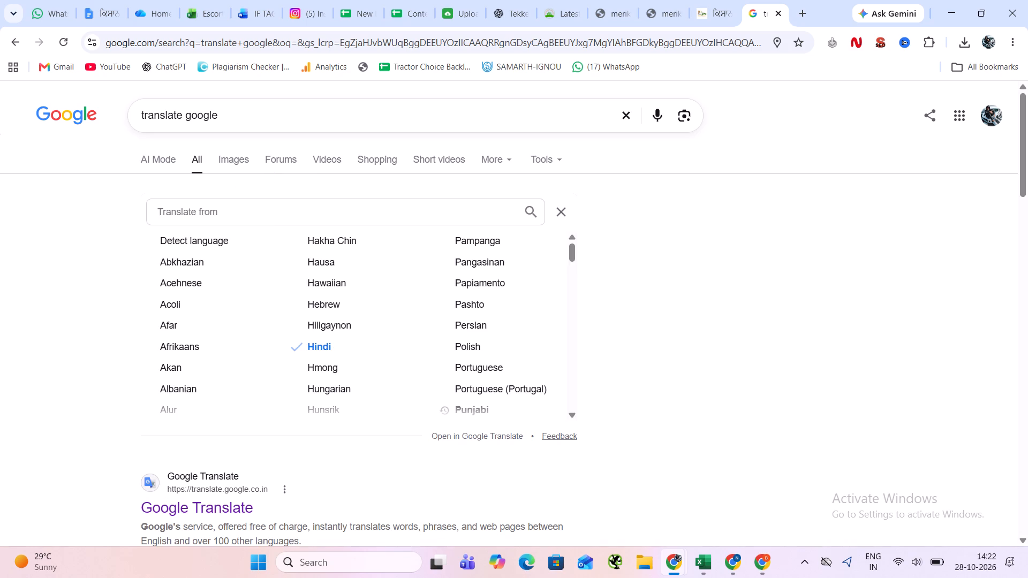
type("pun")
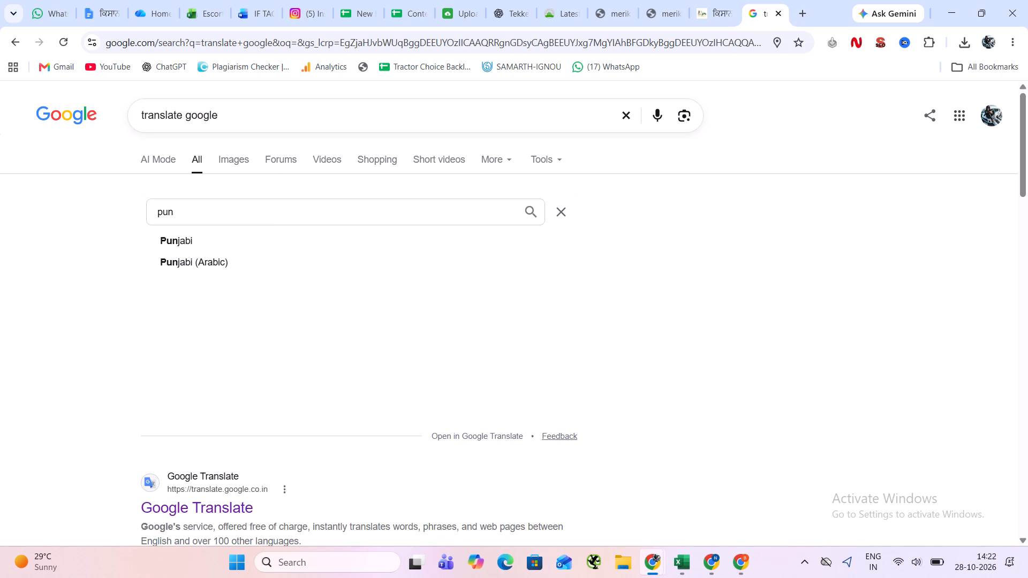
left_click(252, 241)
key("ctrl+v")
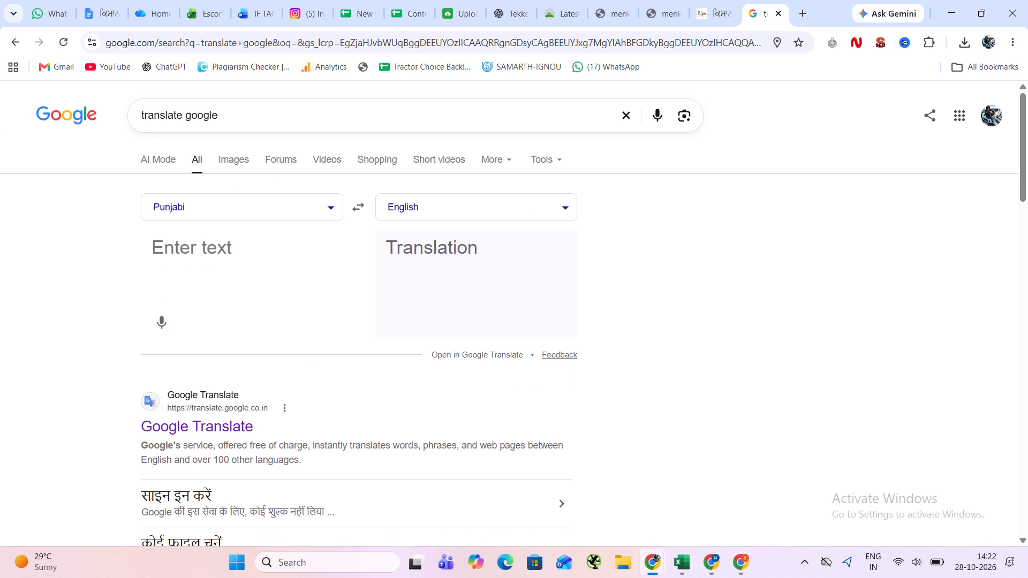
left_click(252, 241)
key("ctrl+v")
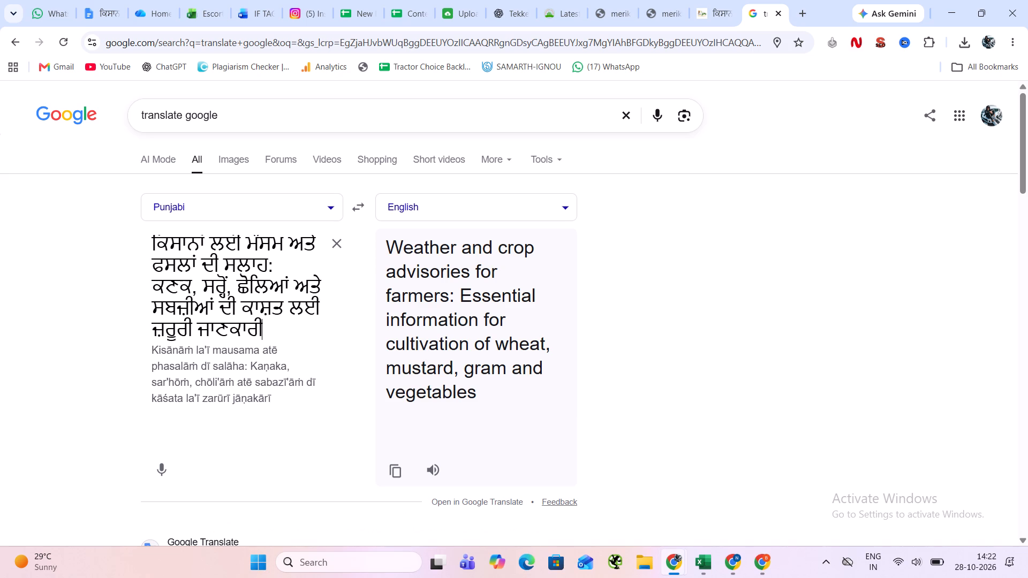
Copy the headline of the published Punjabi agricultural advice article.
left_click(724, 0)
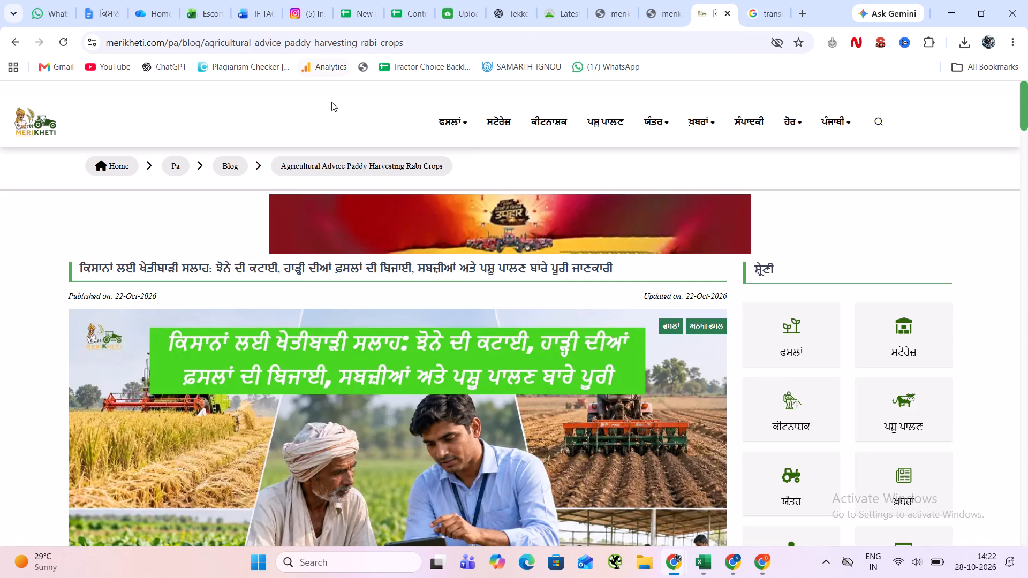
triple_click(407, 270)
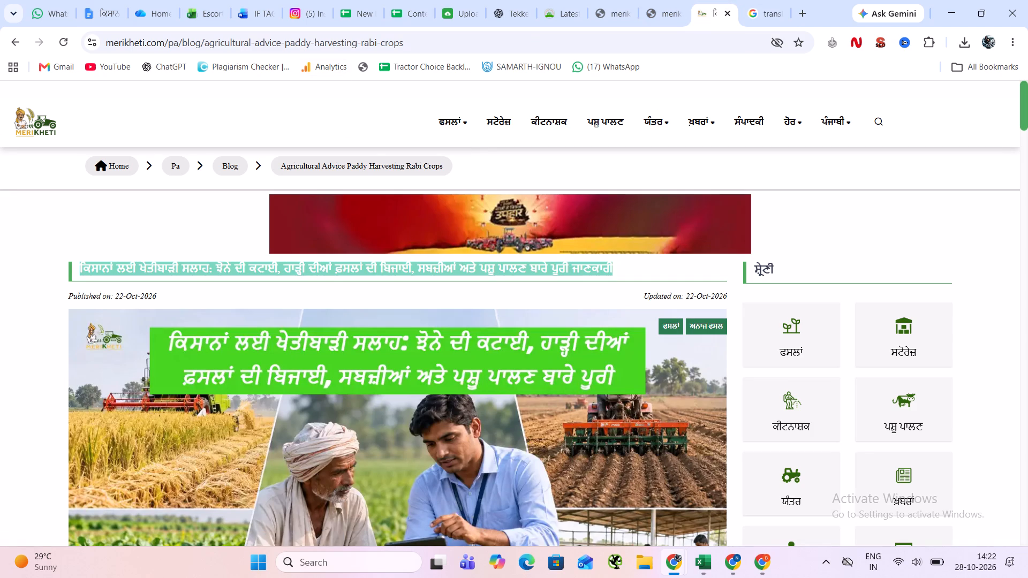
key("ctrl+c")
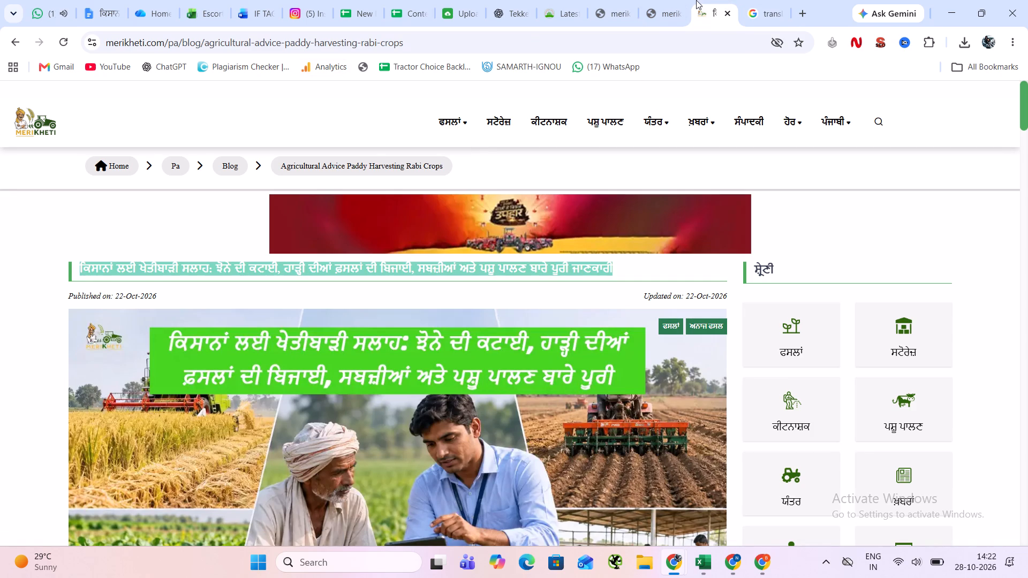
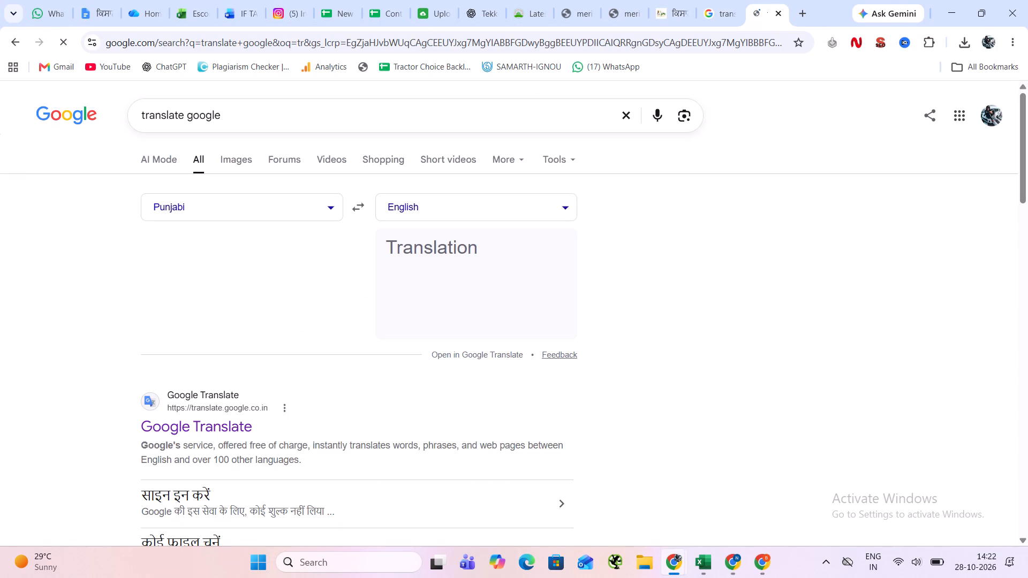
Translate the copied headline of the published agricultural advice article from Punjabi to English.
left_click(206, 250)
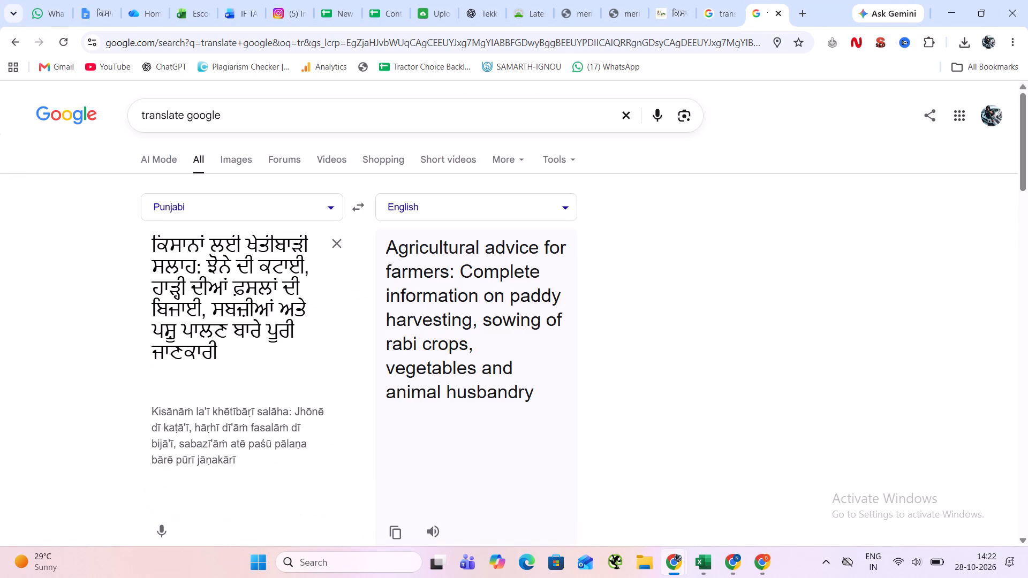
Switch to the Content sheet spreadsheet and go to the last filled image title in the MeriKheti sheet.
left_click(671, 2)
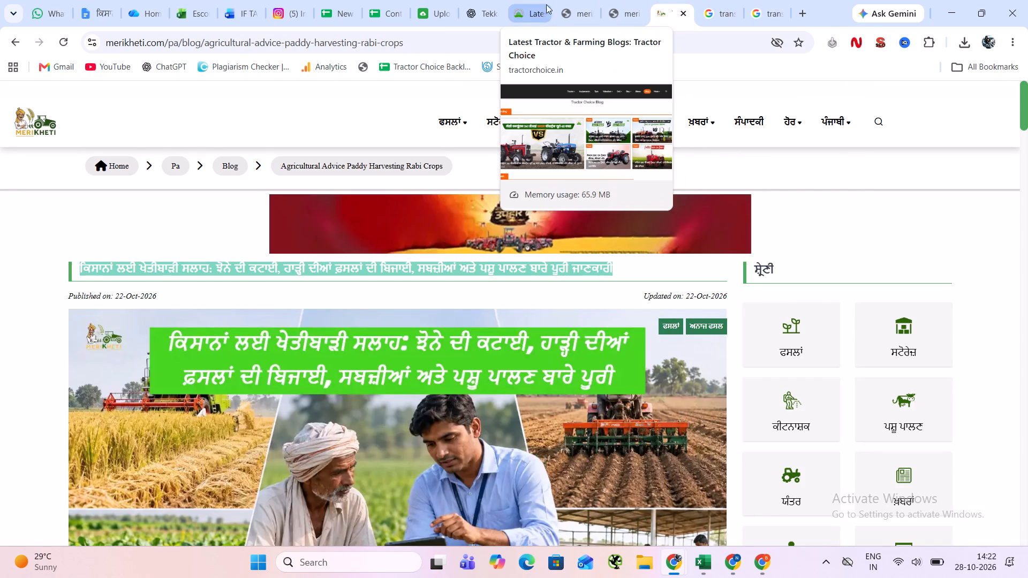
left_click(381, 0)
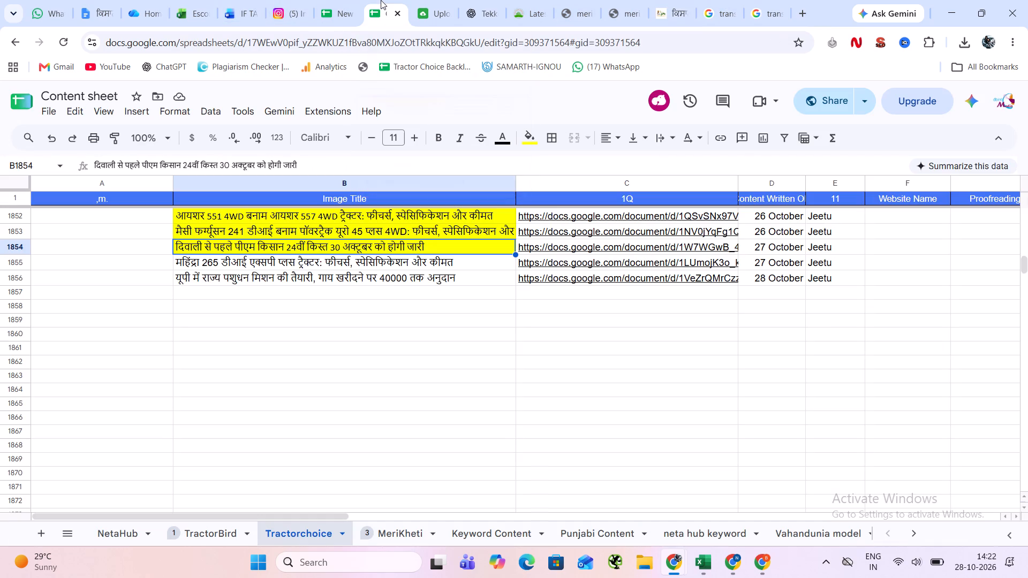
left_click(398, 524)
left_click(326, 403)
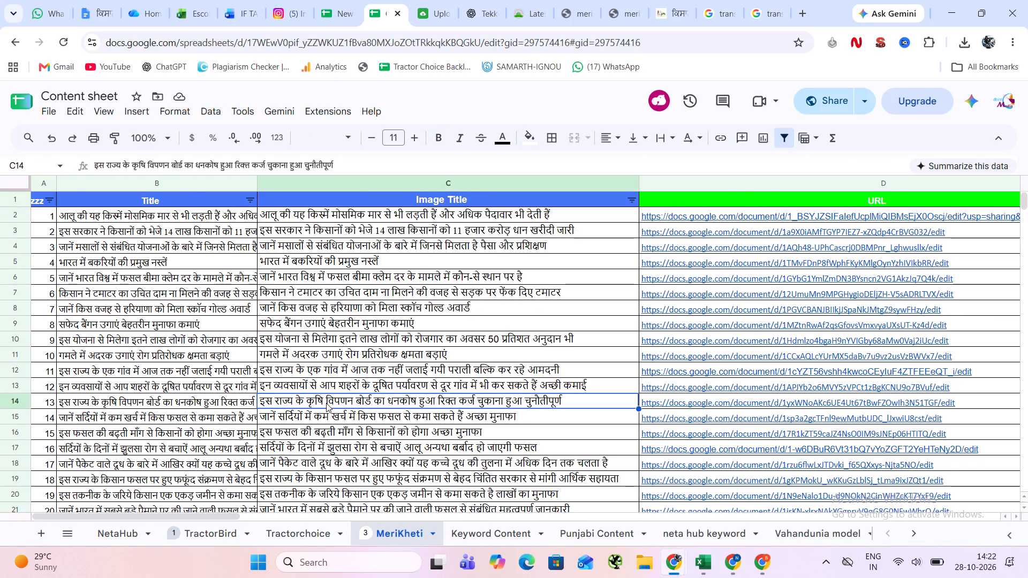
key("ctrl+Down")
key("ctrl+Down")
key("ctrl+Down")
key("ctrl+Down")
key("ctrl+Down")
key("ctrl+Down")
key("ctrl+Down")
key("ctrl+Down")
key("ctrl+Down")
key("ctrl+Down")
key("ctrl+Down")
key("ctrl+Down")
key("ctrl+Down")
key("ctrl+Down")
key("ctrl+Down")
key("ctrl+Down")
key("ctrl+Down")
key("ctrl+Down")
key("ctrl+Down")
key("ctrl+Down")
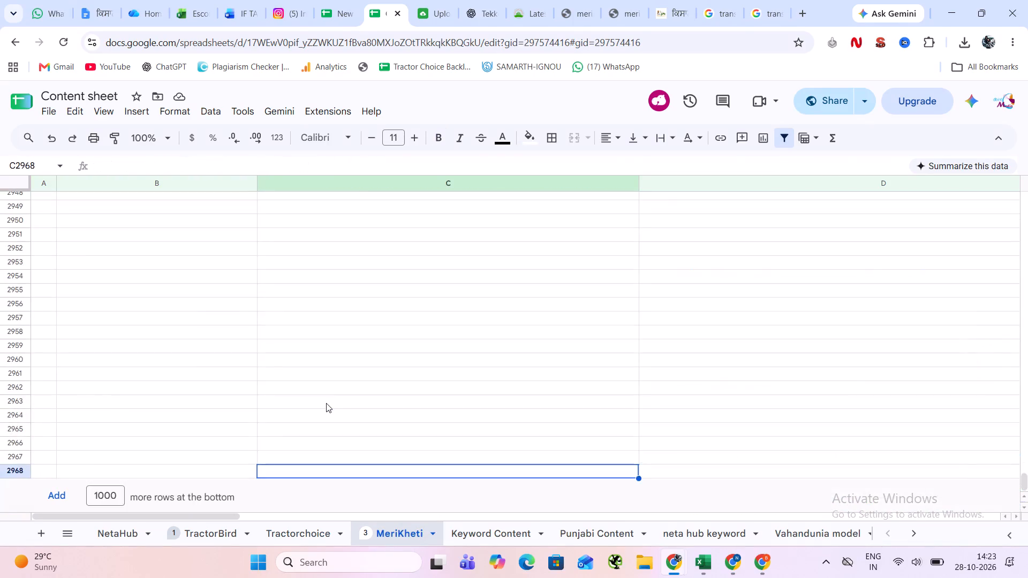
key("ctrl+Up")
Look back through the recent MeriKheti image titles for the Punjabi agricultural advice entry.
key("Up")
key("Up")
key("Up")
key("Up")
key("Up")
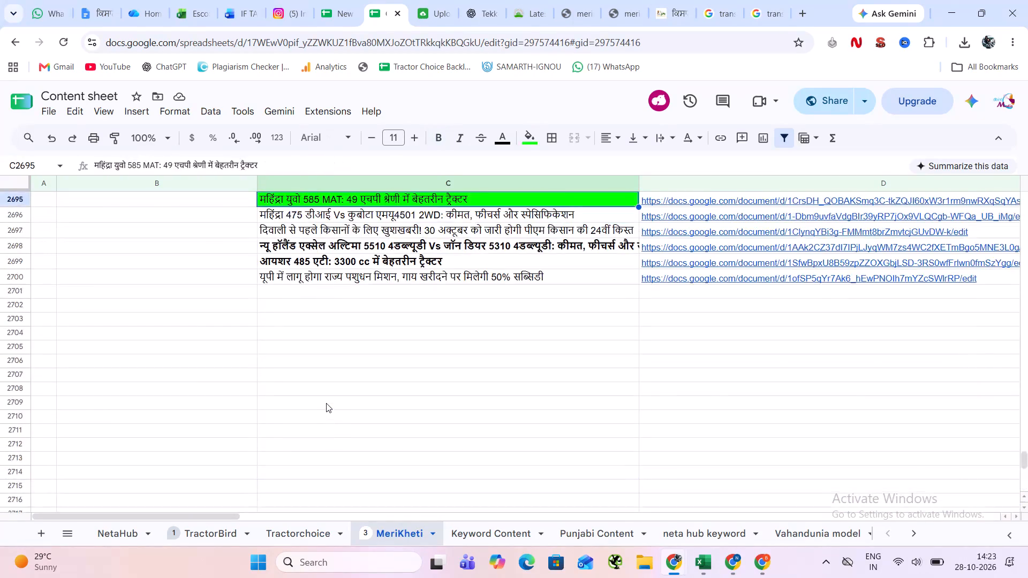
key("Up")
key("Up")
key("Up")
key("Up")
key("Up")
key("Up")
key("Up")
key("Up")
key("Up")
key("Up")
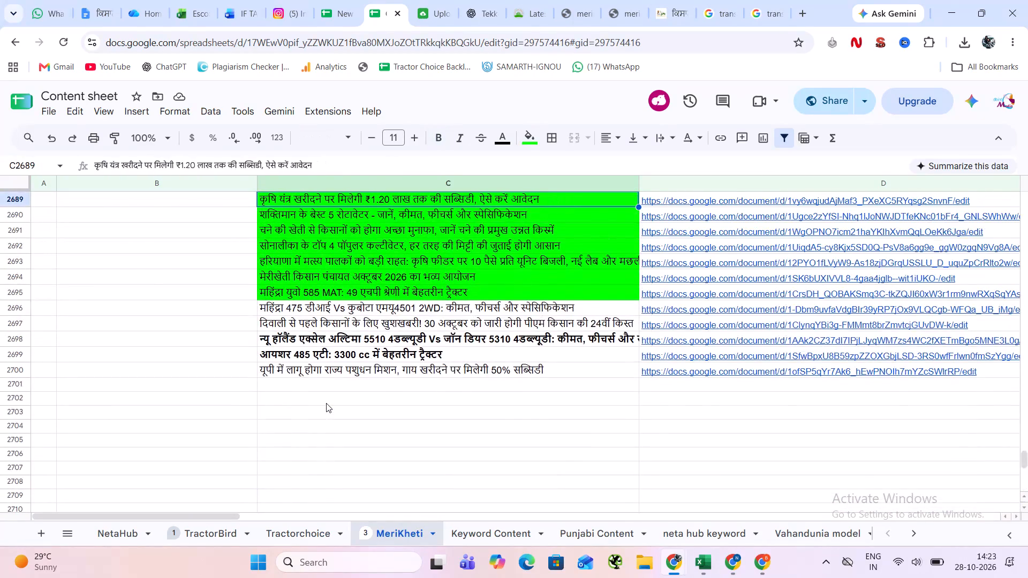
key("Up")
key("Up")
key("Up")
key("Up")
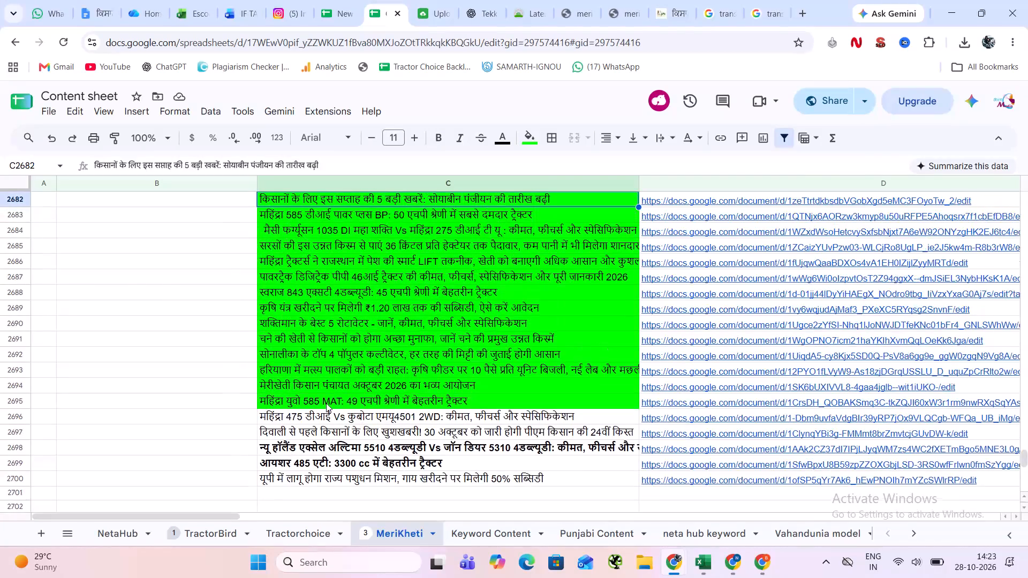
key("Up")
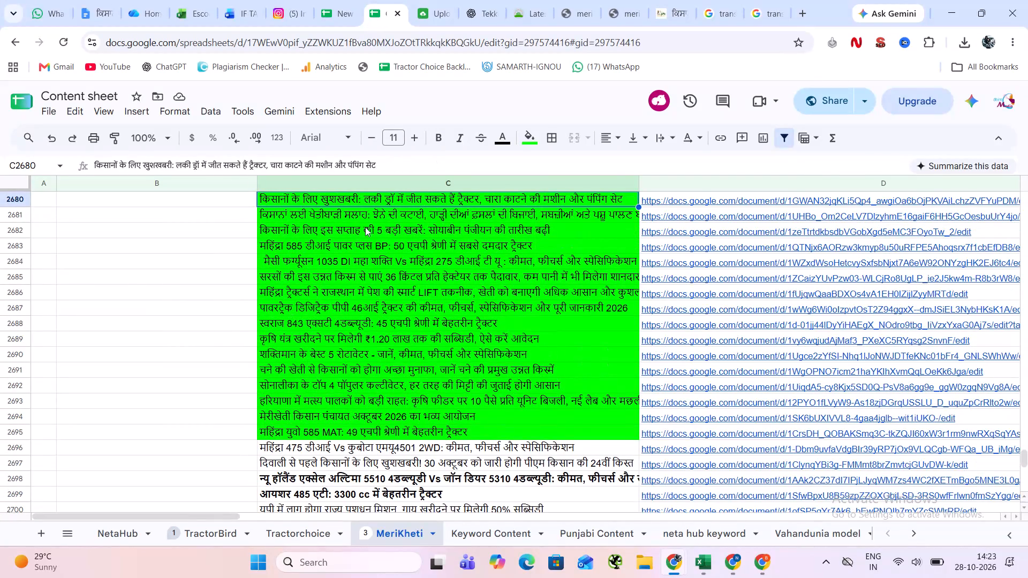
Select the full title text of the Punjabi agricultural advice entry in the MeriKheti sheet.
left_click(398, 209)
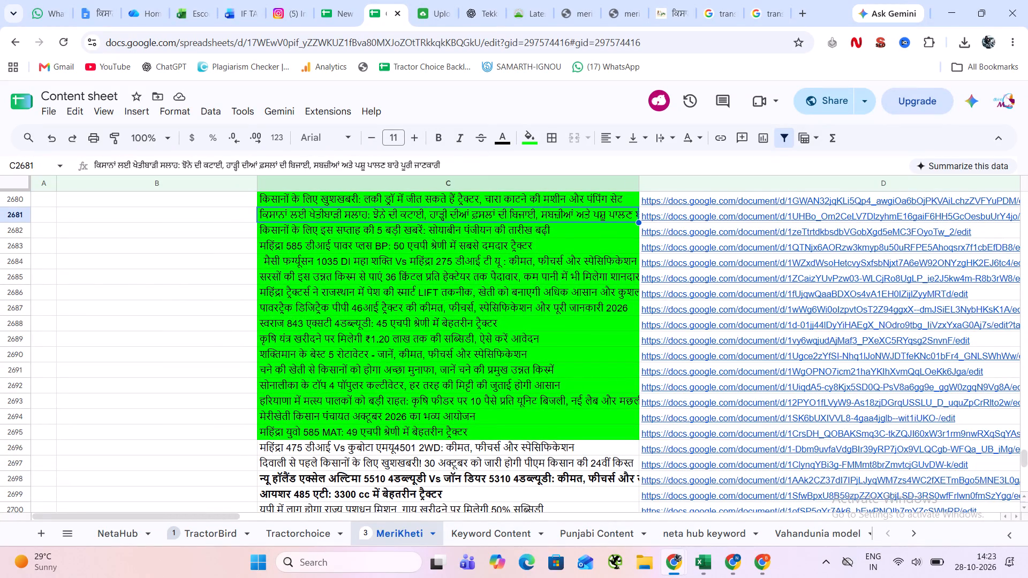
left_click(485, 161)
triple_click(485, 161)
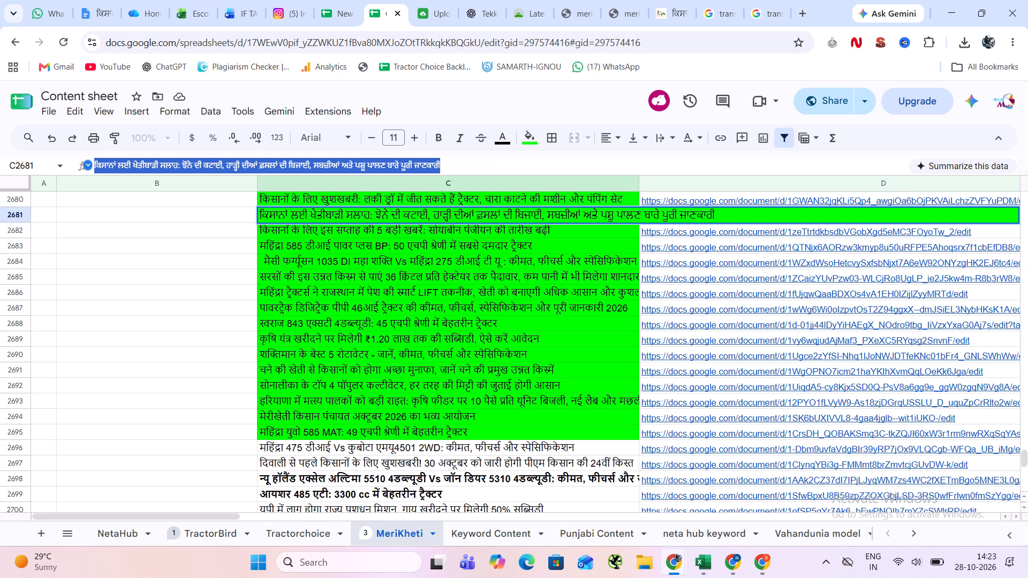
left_click(613, 241)
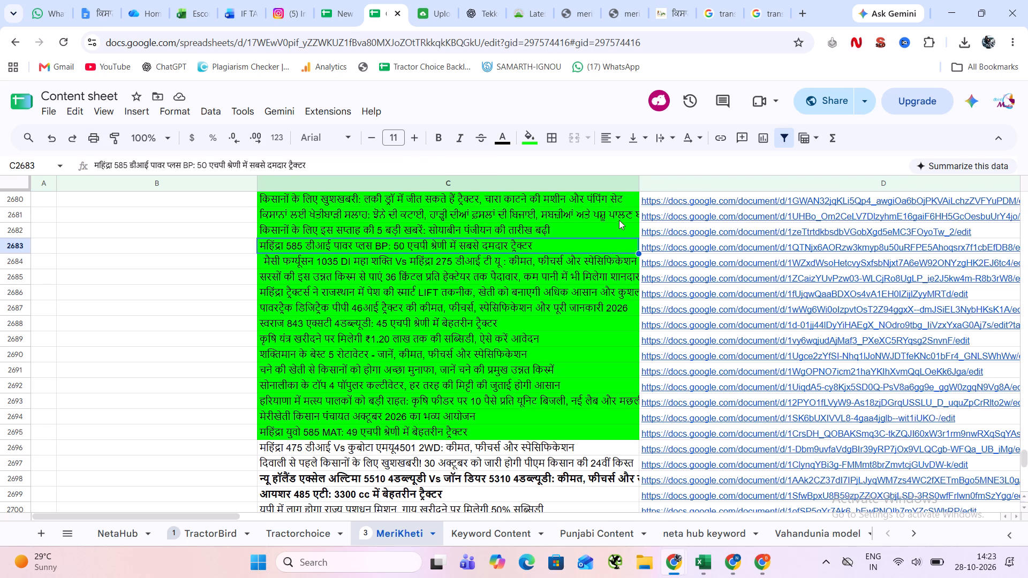
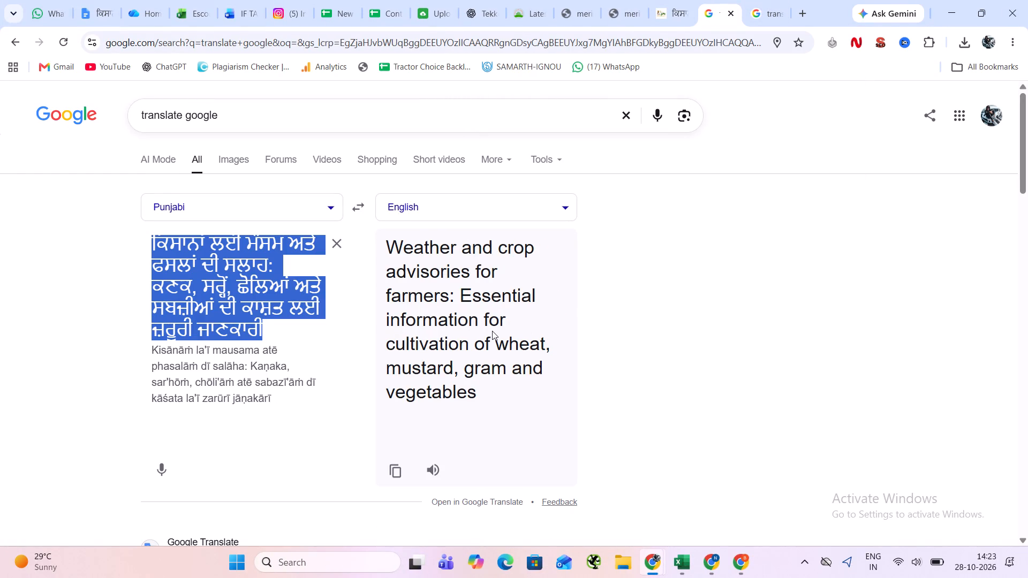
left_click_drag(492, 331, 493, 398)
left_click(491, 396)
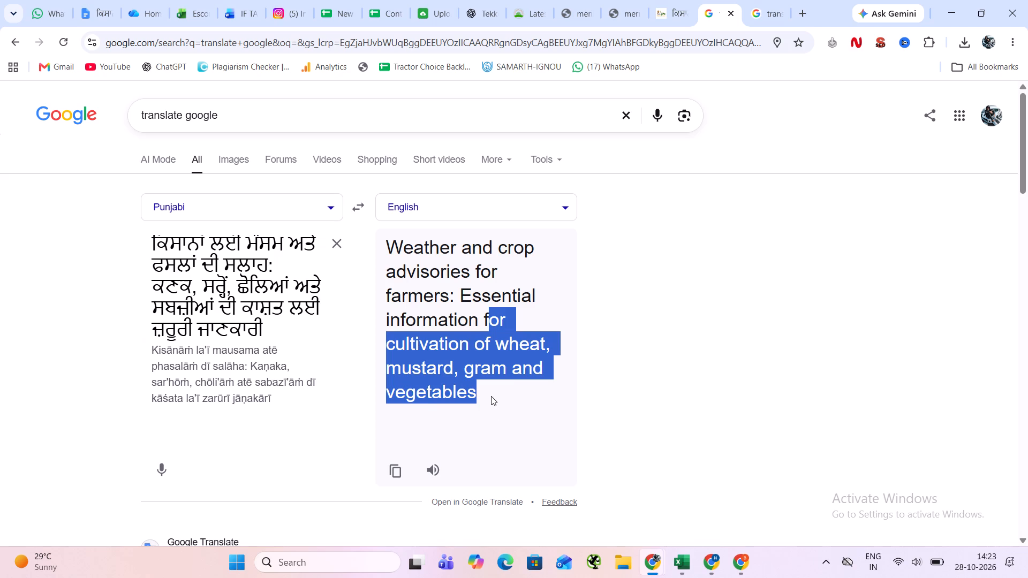
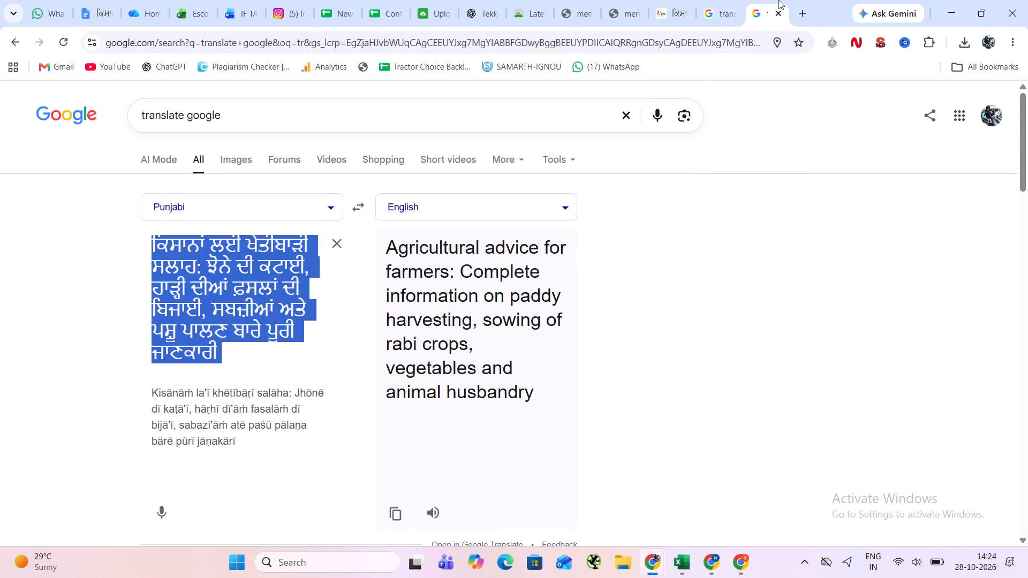
Compare the English translations of the draft title and the published post's title, checking them against the Add News form and the posts list.
left_click(734, 2)
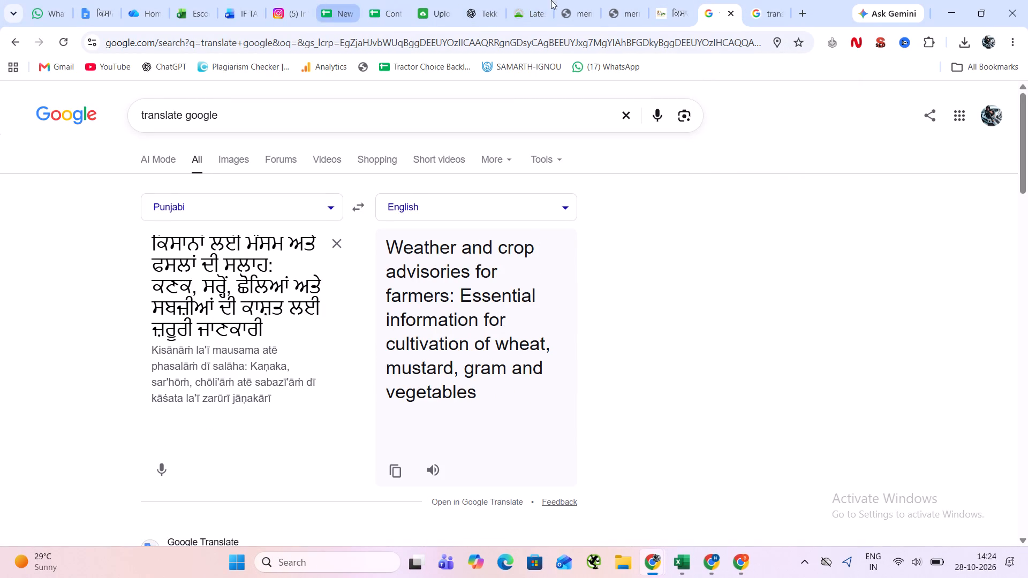
left_click(625, 1)
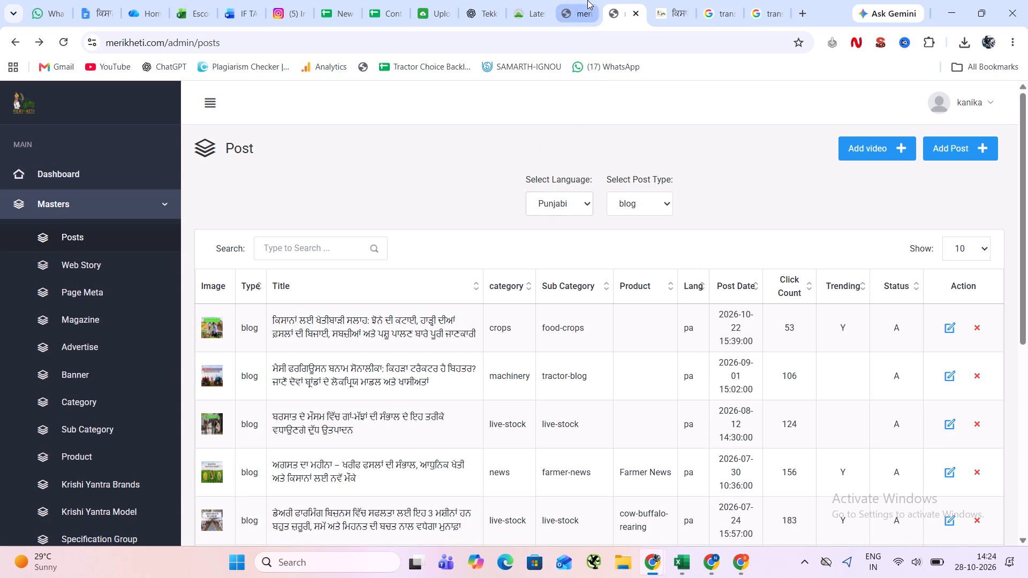
left_click(587, 0)
left_click(1027, 200)
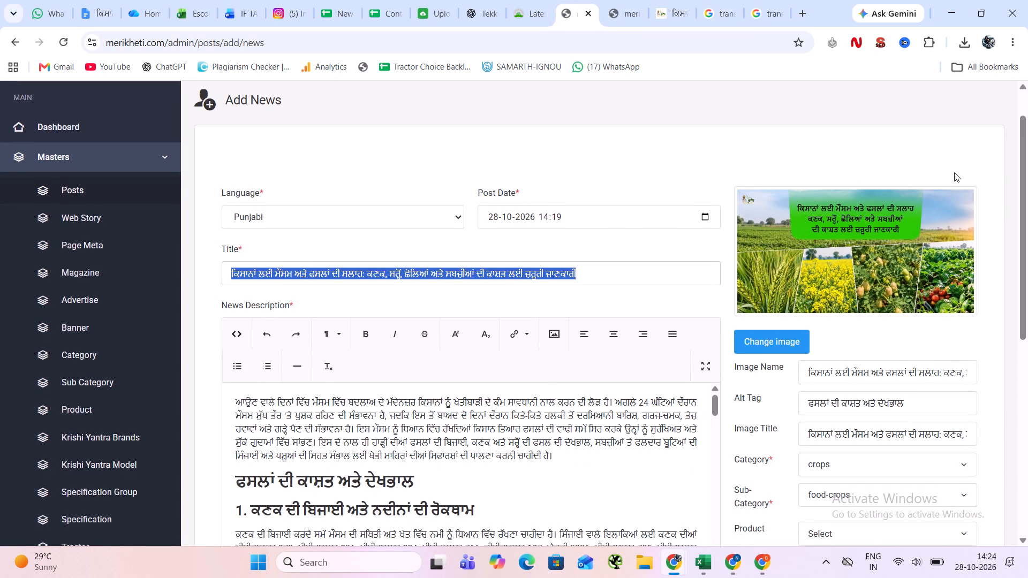
left_click(712, 0)
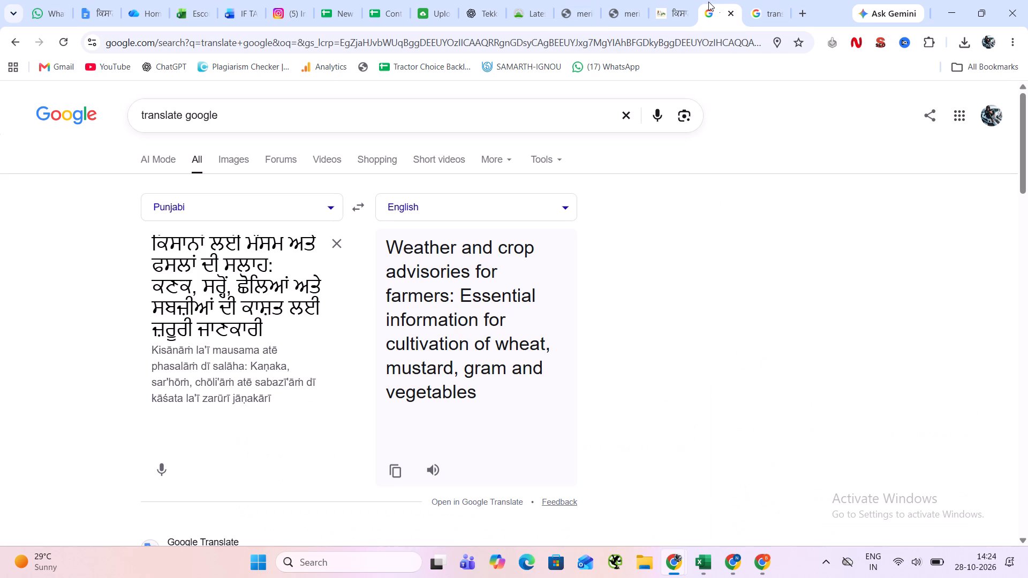
left_click(768, 2)
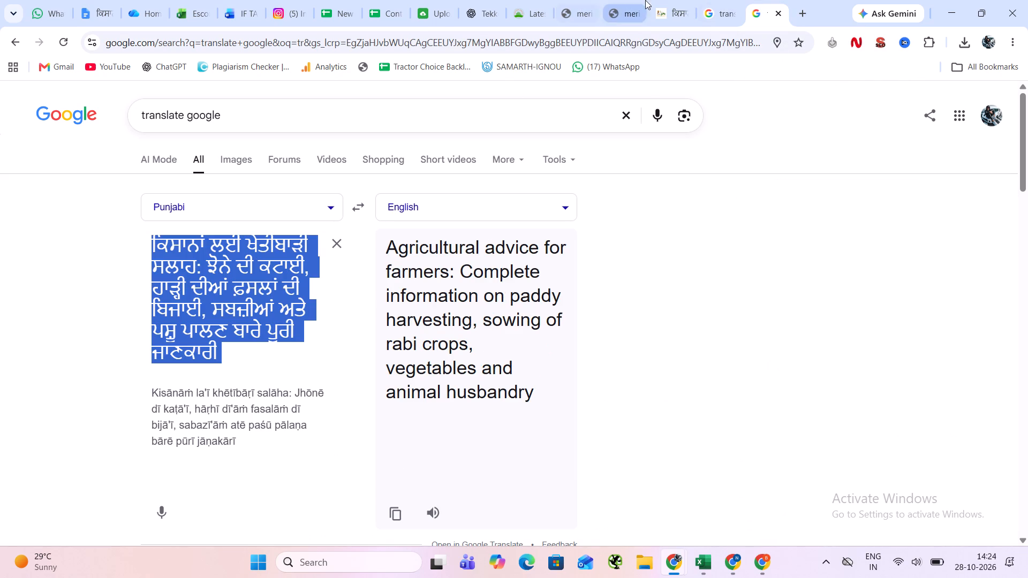
left_click(722, 3)
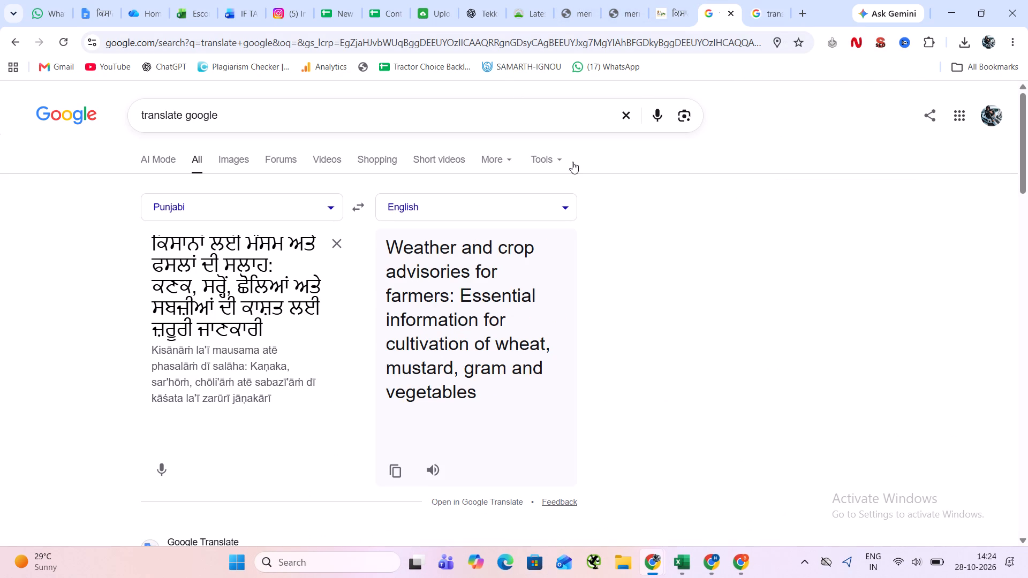
left_click(609, 0)
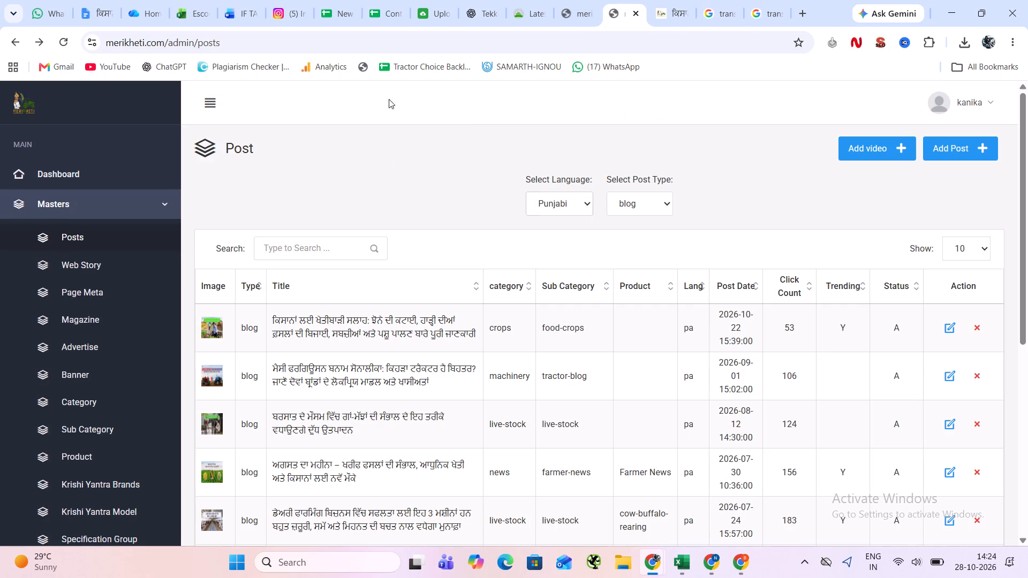
Run the draft news title through the second Google Translate page from English to Punjabi and copy the reworded output.
left_click(566, 0)
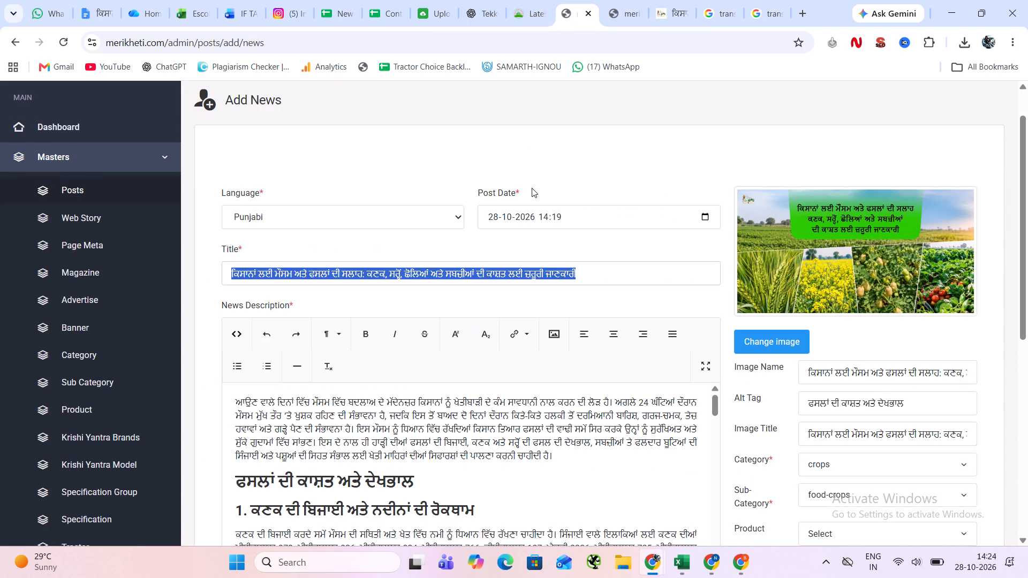
key("ctrl+c")
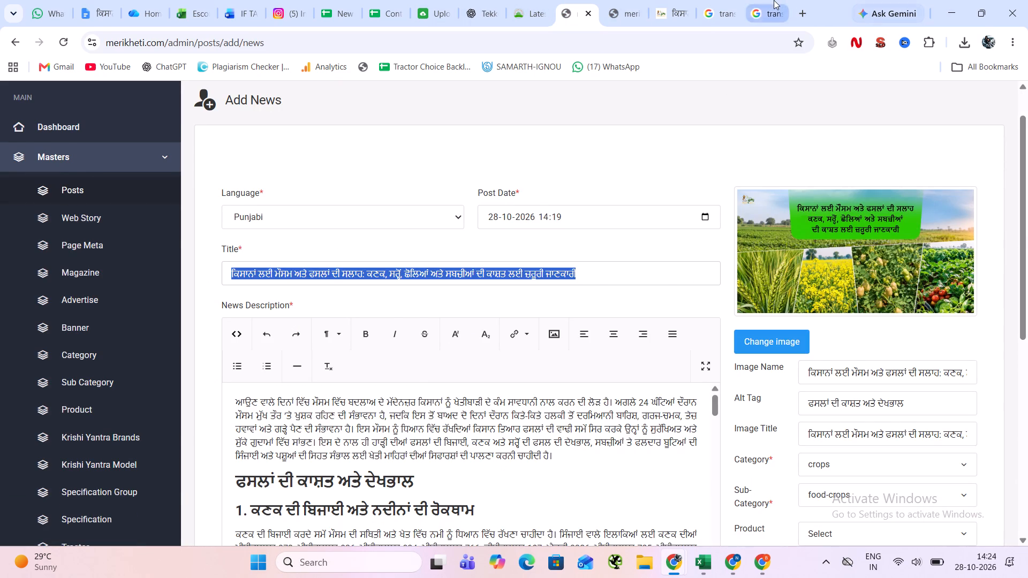
left_click(774, 0)
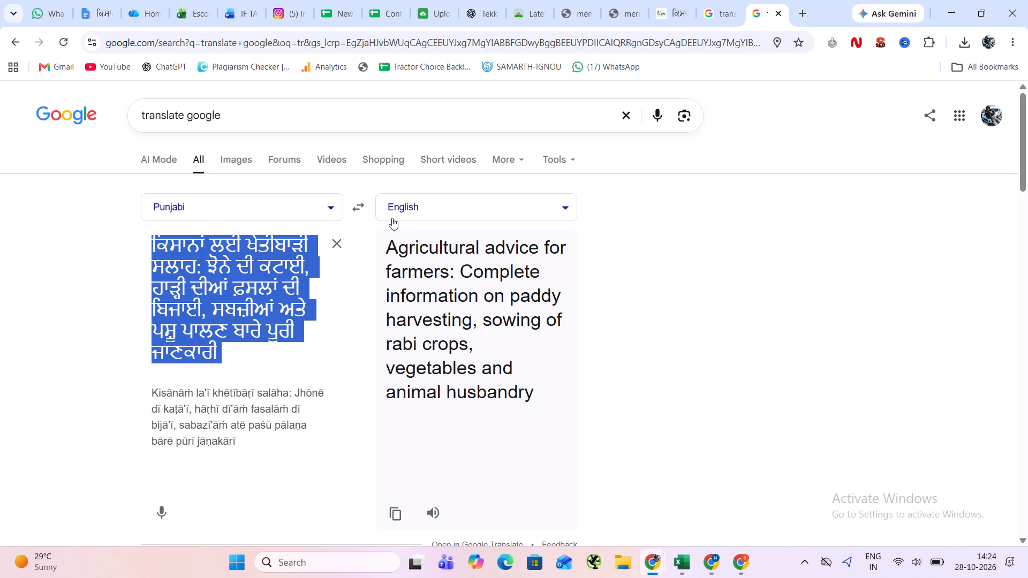
key("ctrl+v")
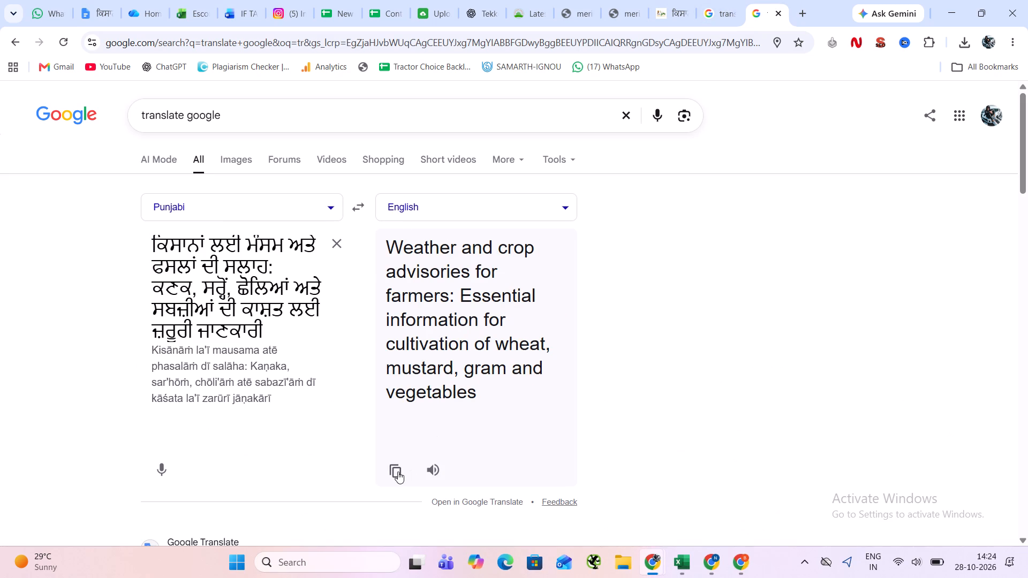
left_click(274, 201)
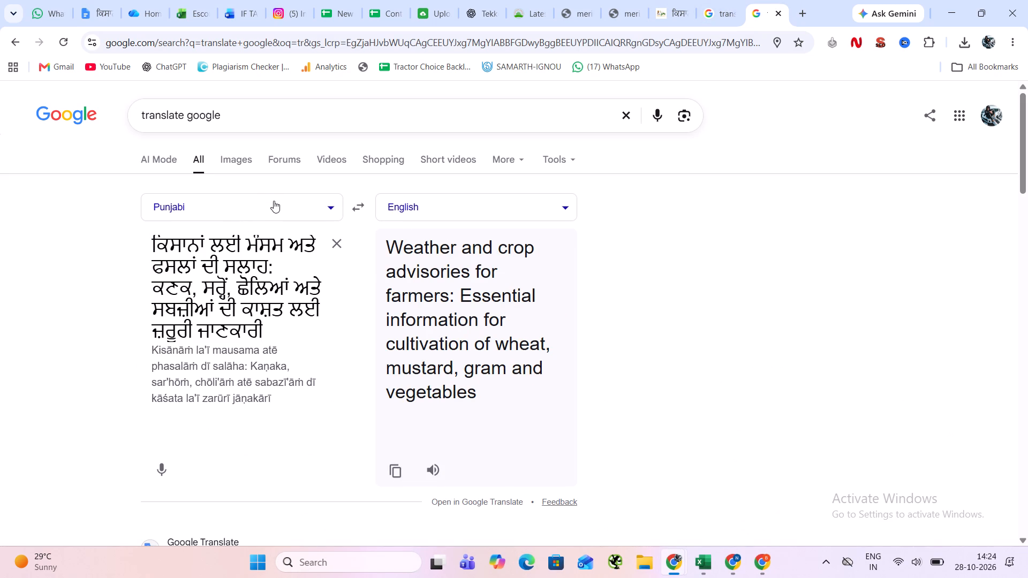
left_click_drag(289, 209, 294, 212)
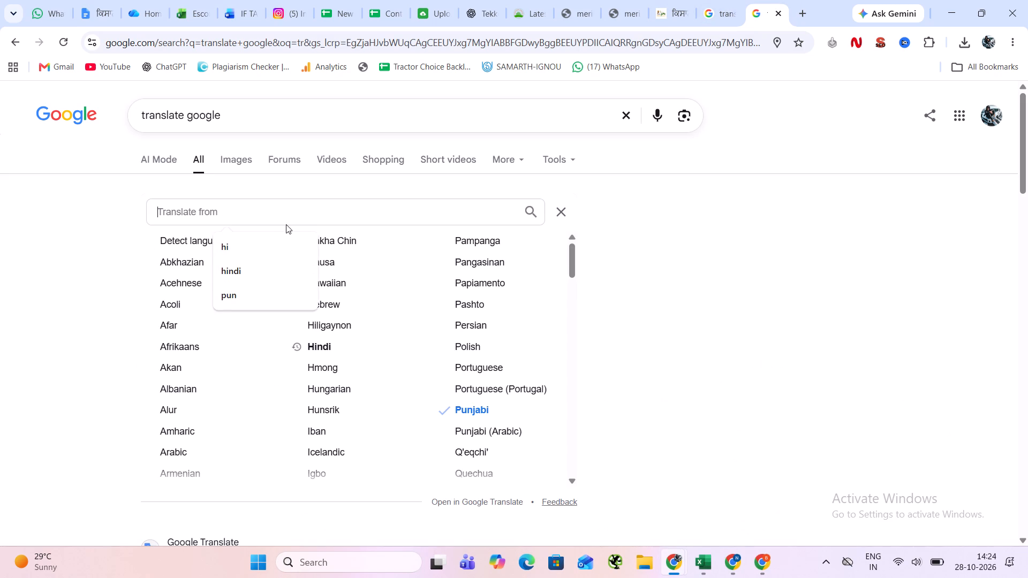
type("en")
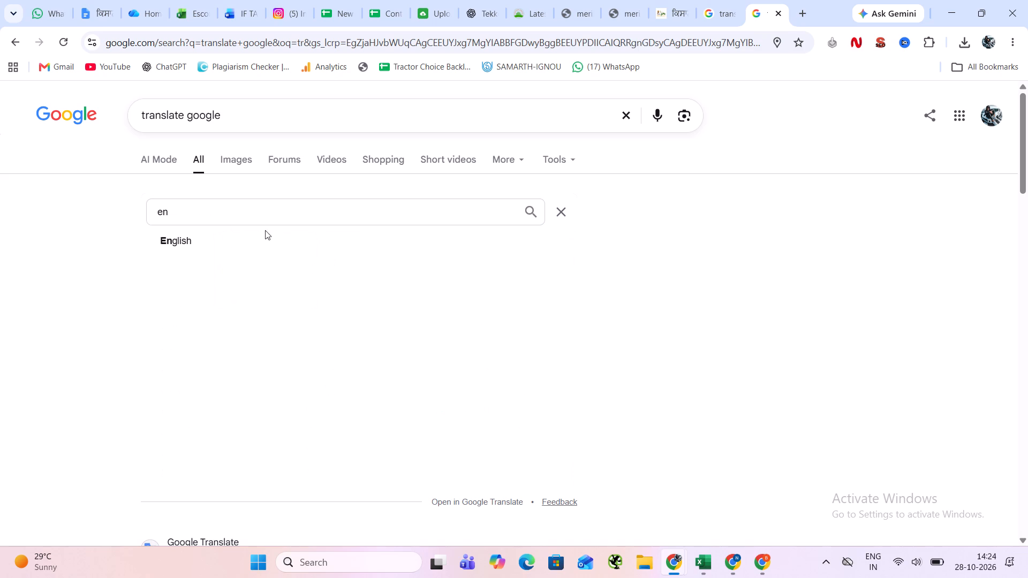
left_click(243, 229)
left_click(254, 239)
left_click(425, 215)
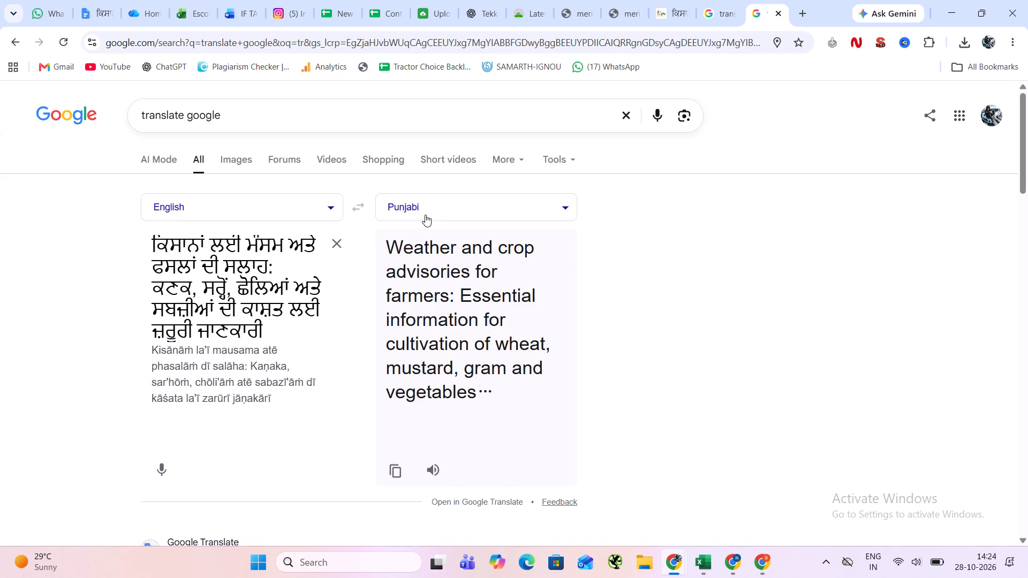
left_click(644, 222)
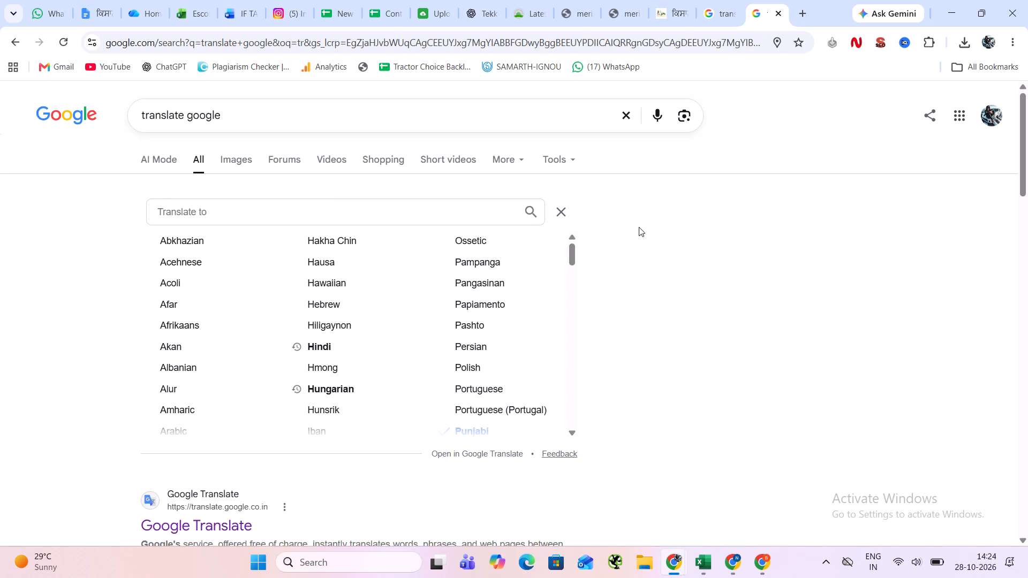
left_click(562, 212)
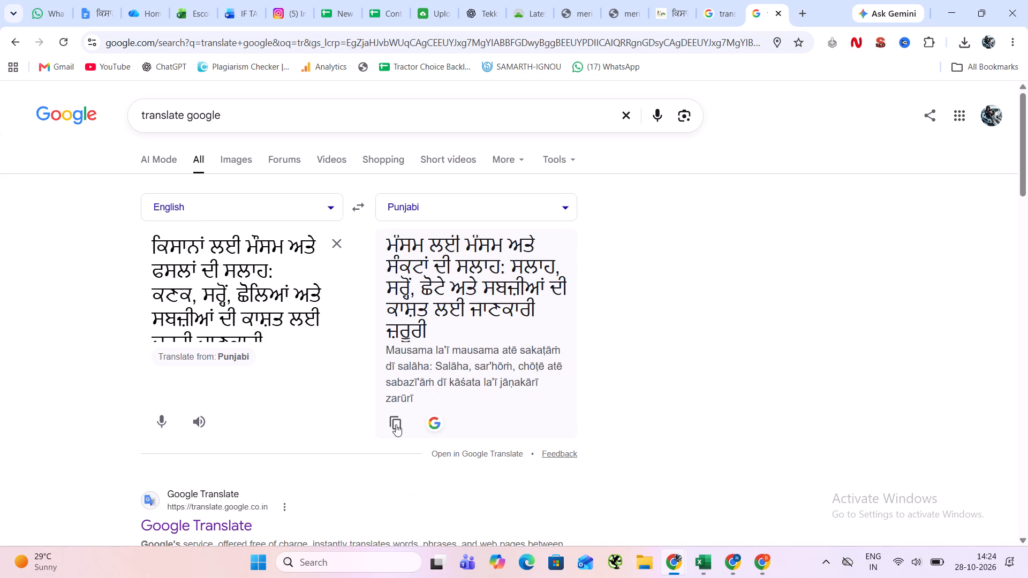
left_click(397, 424)
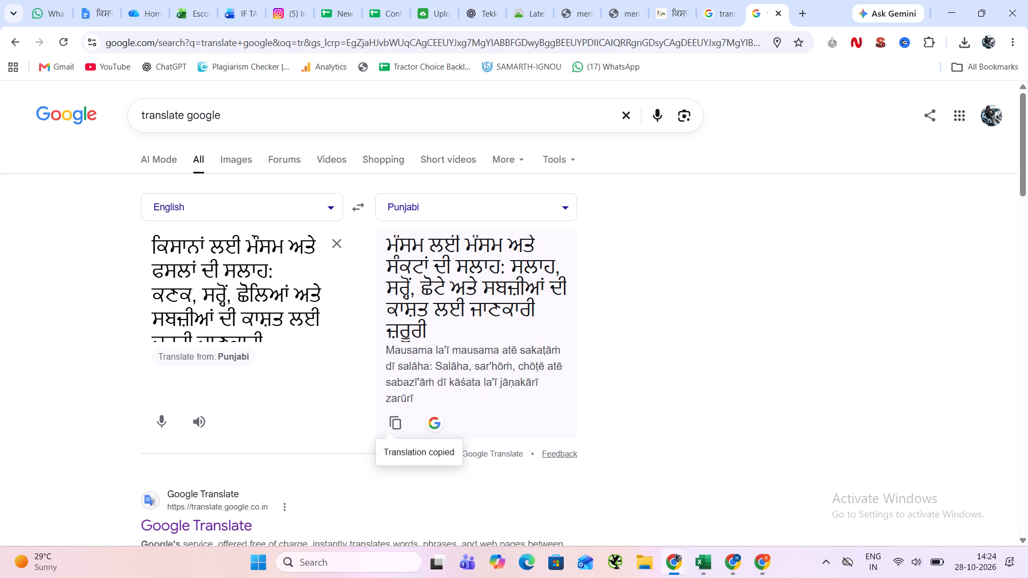
left_click_drag(426, 290, 403, 243)
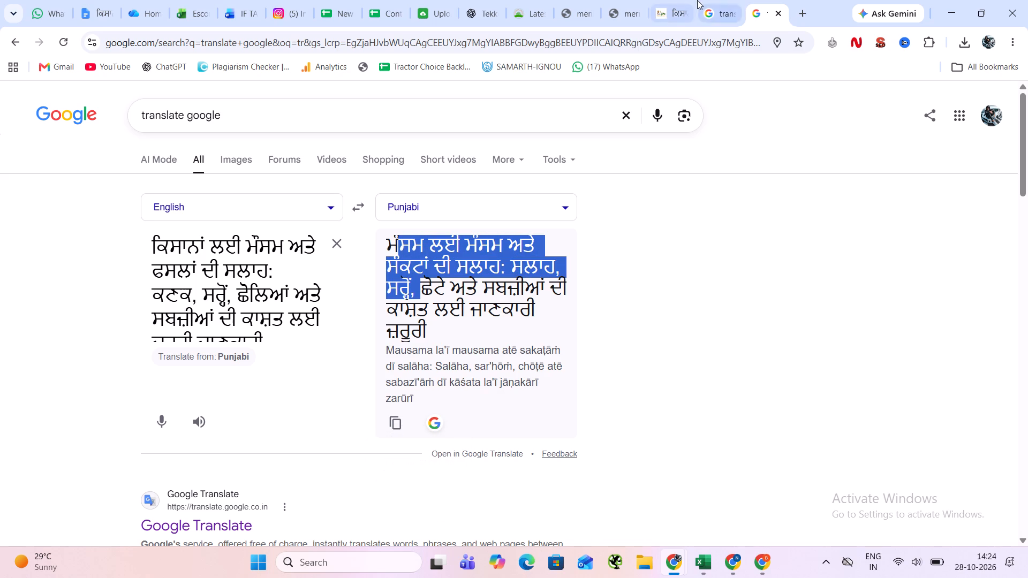
Replace the news post's title with the copied Punjabi rewording that starts "ਮੌਸਮ ਲਈ ਮੌਸਮ ਅਤੇ ਸੰਕਟਾਂ ਦੀ ਸਲਾਹ".
left_click(625, 0)
left_click(581, 1)
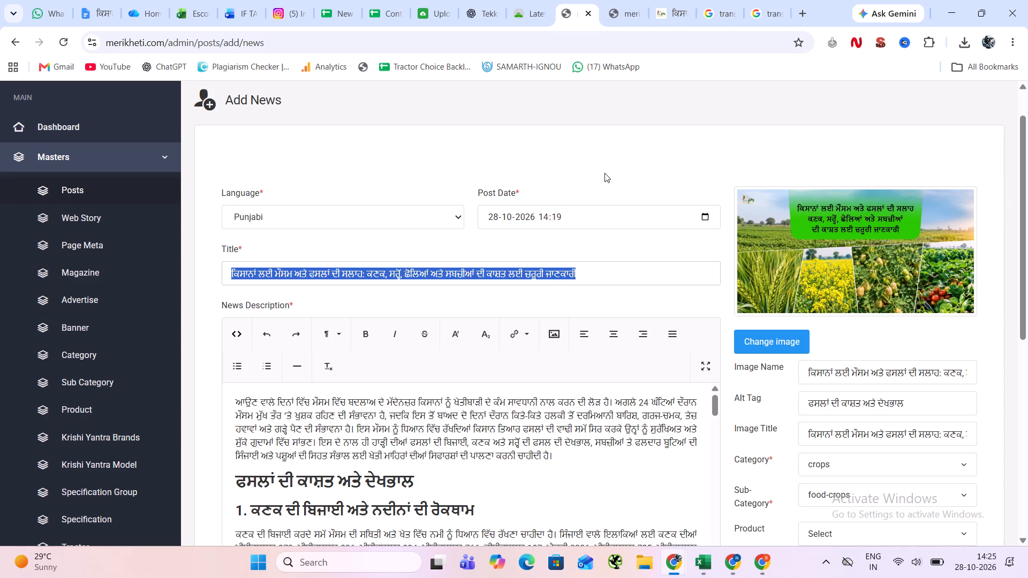
key("ctrl+v")
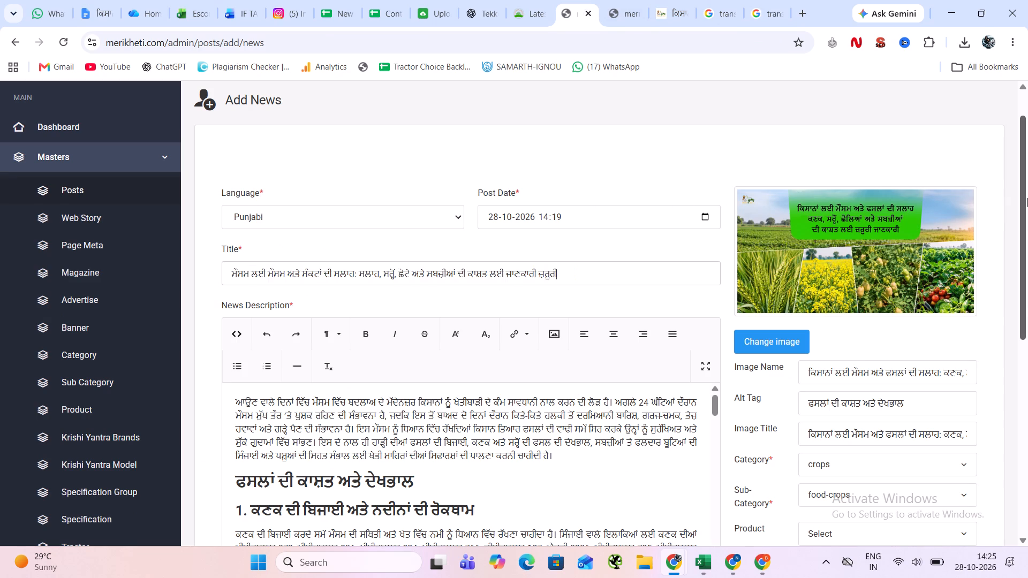
Try to add the Punjabi news post with the reworded title.
left_click_drag(1027, 198, 1018, 389)
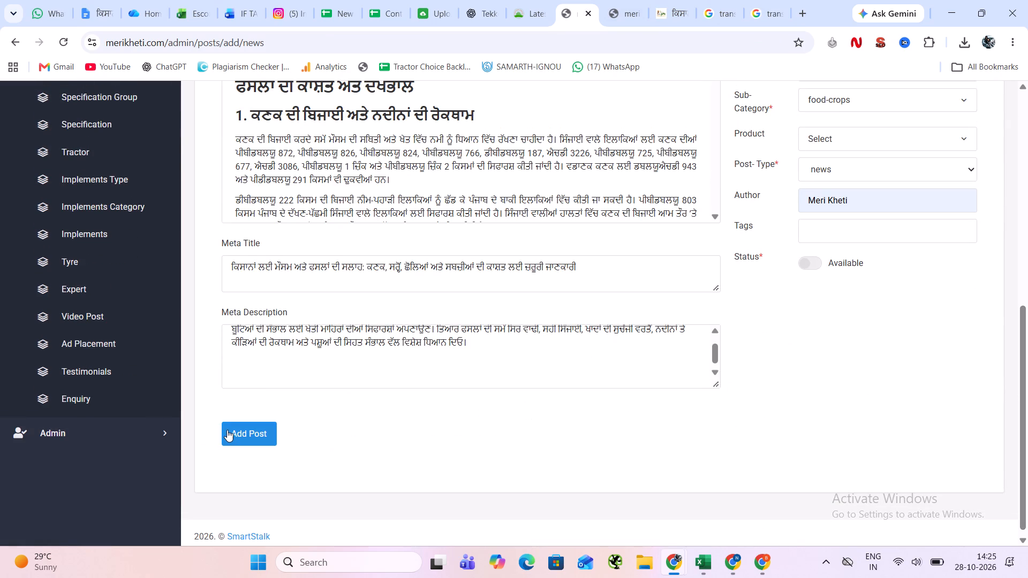
left_click(229, 430)
triple_click(229, 430)
double_click(229, 430)
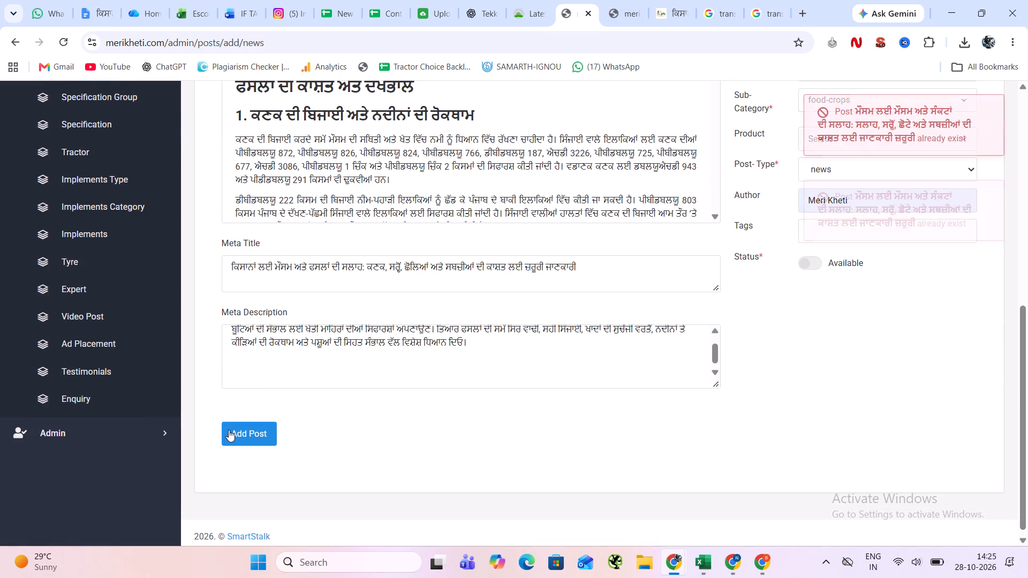
double_click(727, 366)
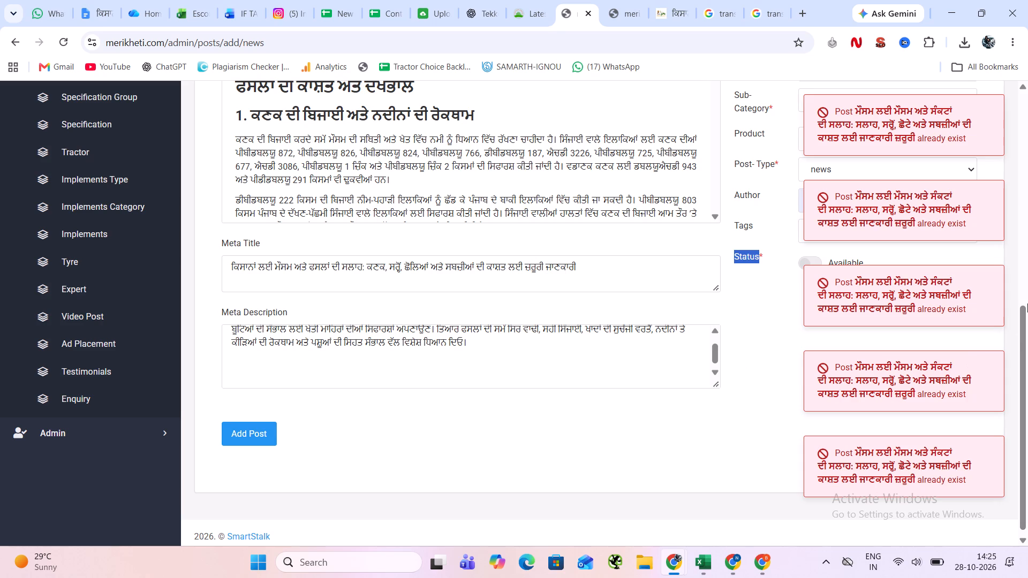
left_click_drag(1026, 334, 950, 92)
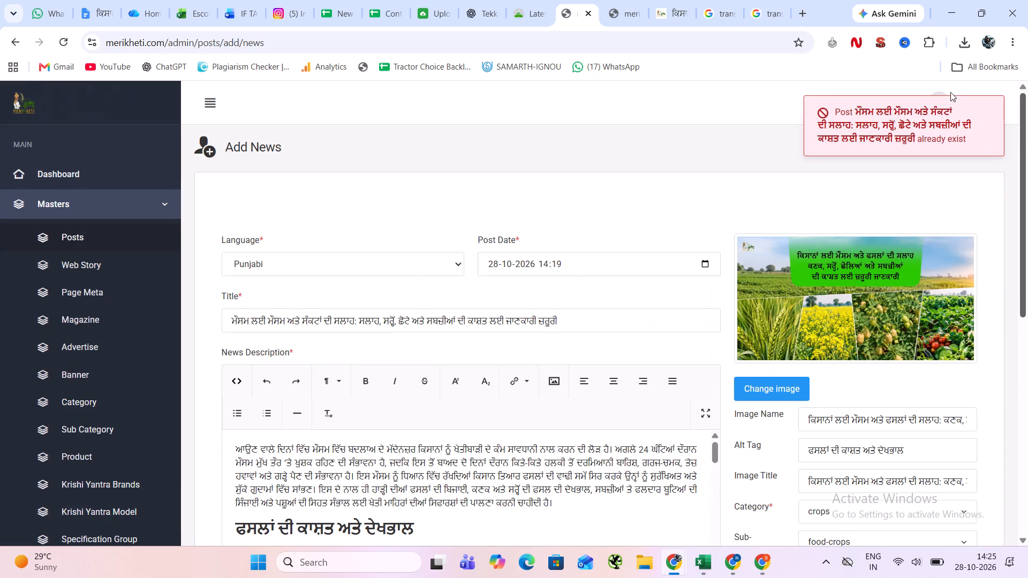
left_click_drag(950, 92, 965, 65)
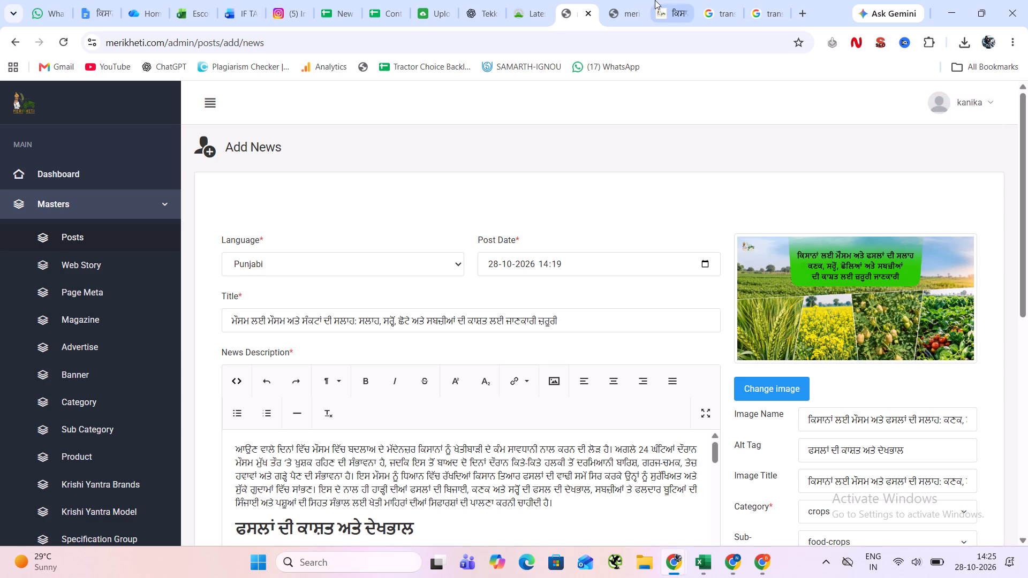
Copy the Punjabi rewording from Google Translate again and re-enter it as the news post's title.
left_click(723, 0)
left_click(761, 6)
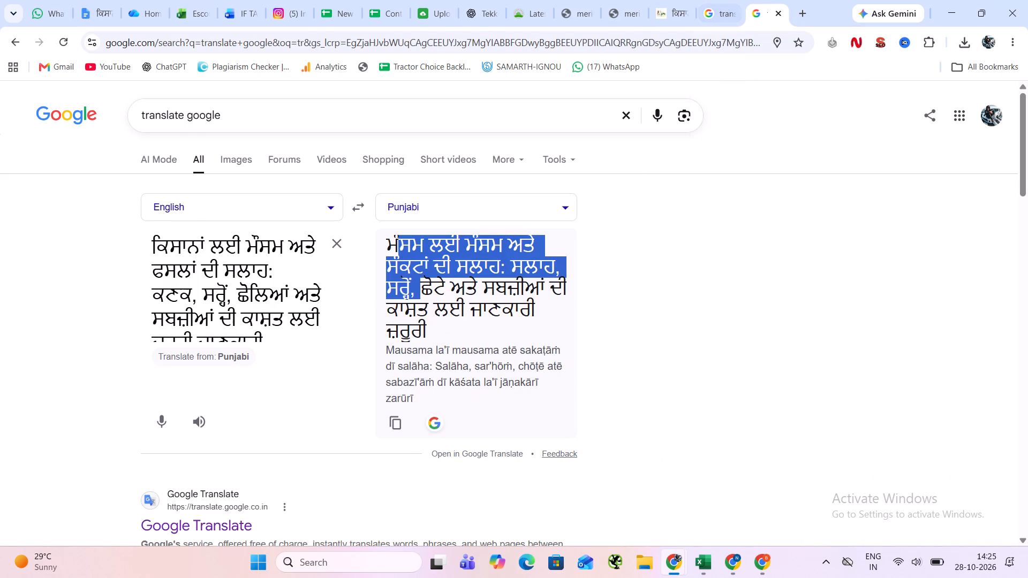
left_click_drag(287, 280, 288, 337)
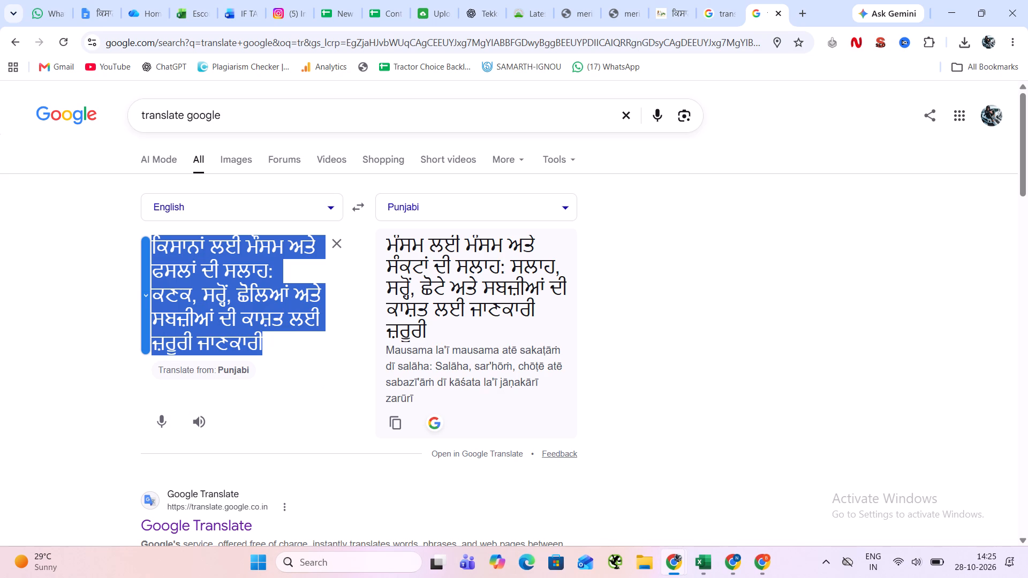
left_click(397, 417)
triple_click(397, 422)
left_click(397, 422)
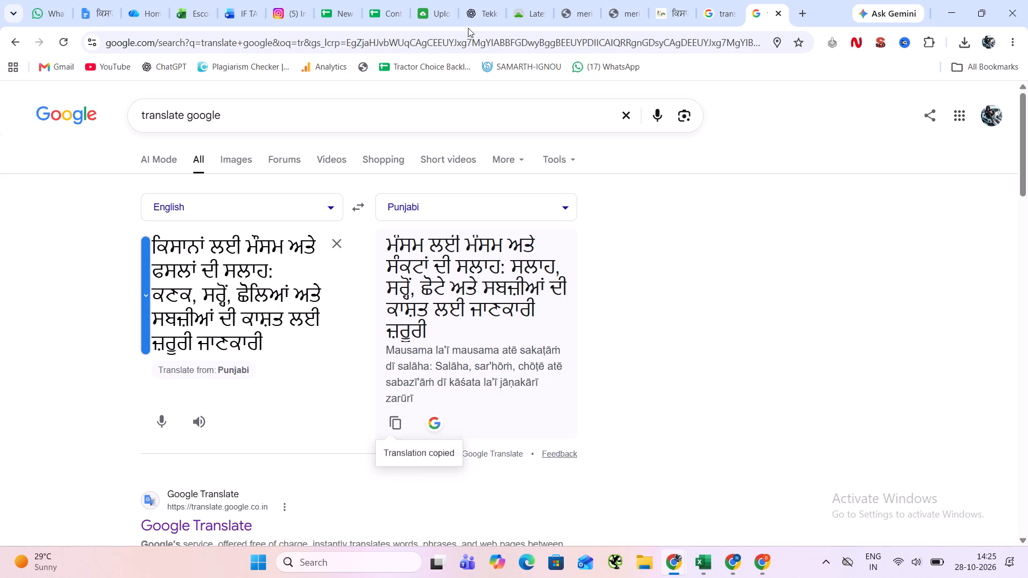
left_click_drag(589, 0, 596, 2)
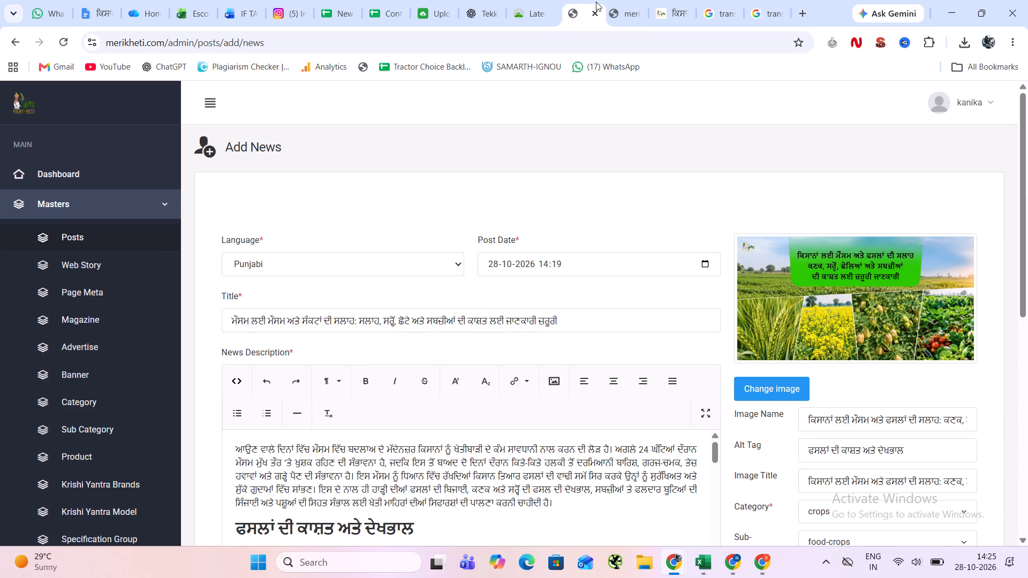
left_click(581, 316)
key("ctrl+a")
key("ctrl+v")
Try again to add the news post with the re-entered title.
left_click_drag(1027, 186, 1027, 471)
left_click(229, 422)
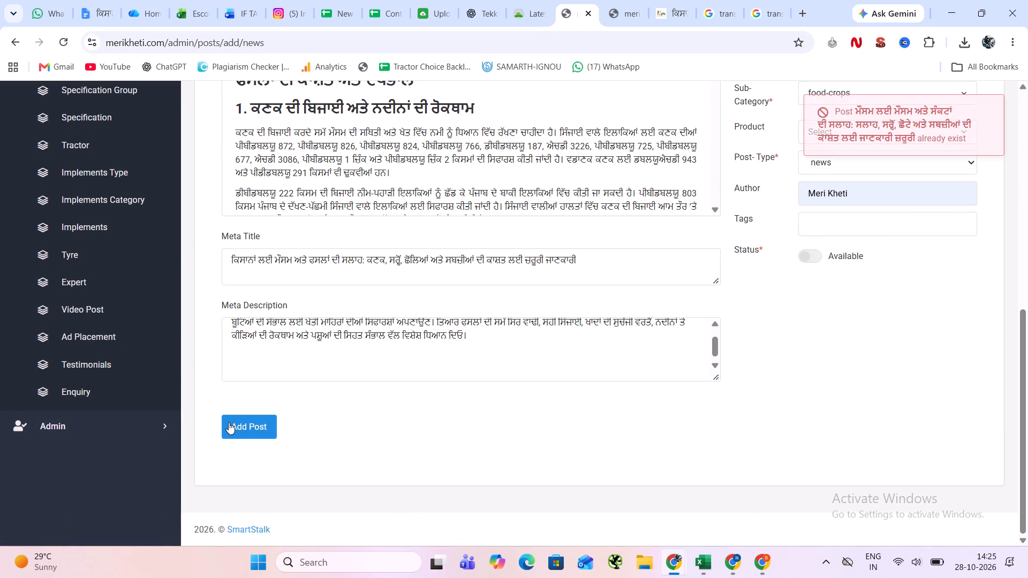
Reload the posts list in the other merikheti.com tab and filter it to Punjabi posts.
left_click(646, 0)
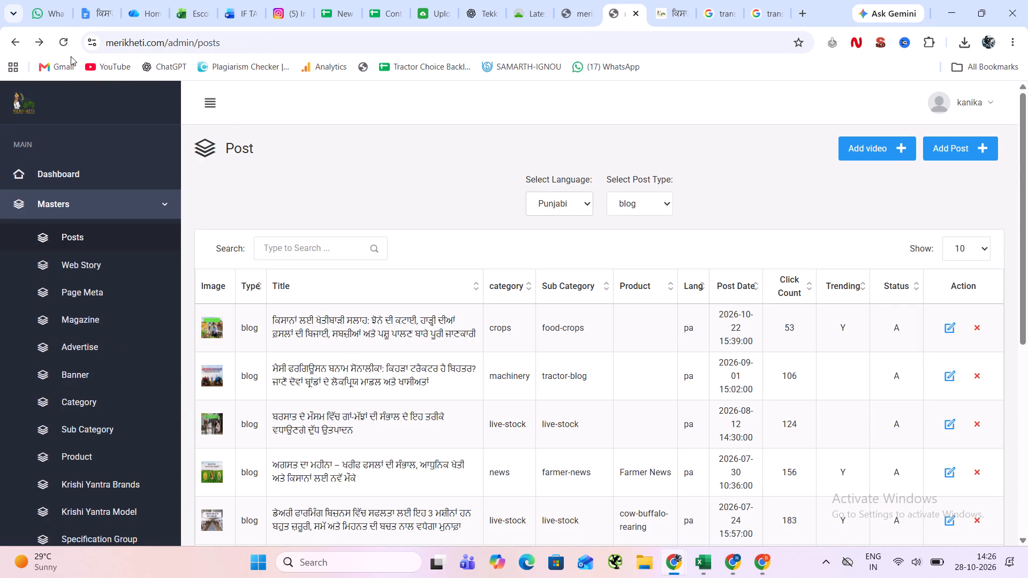
left_click(69, 46)
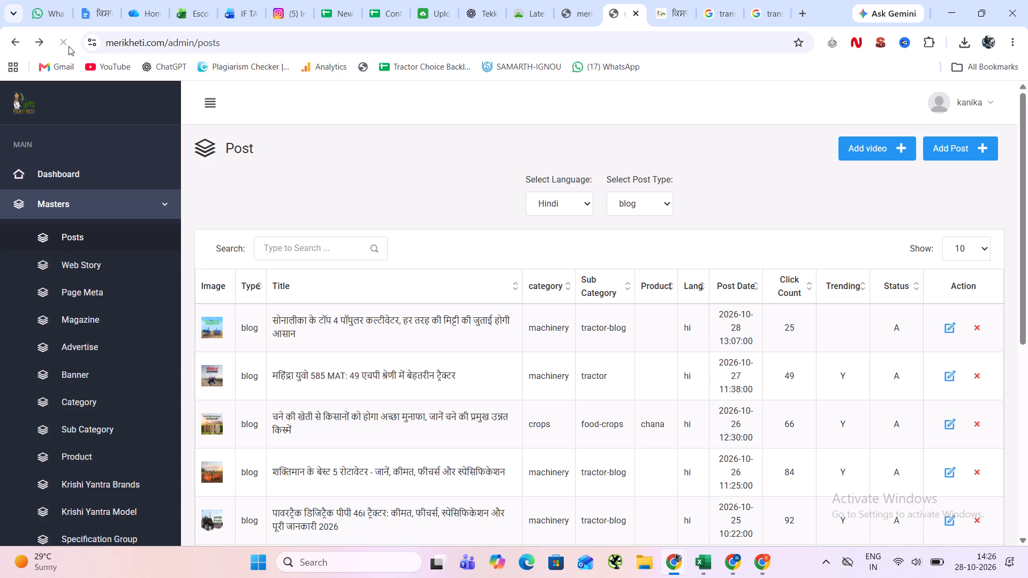
left_click(560, 204)
left_click(572, 252)
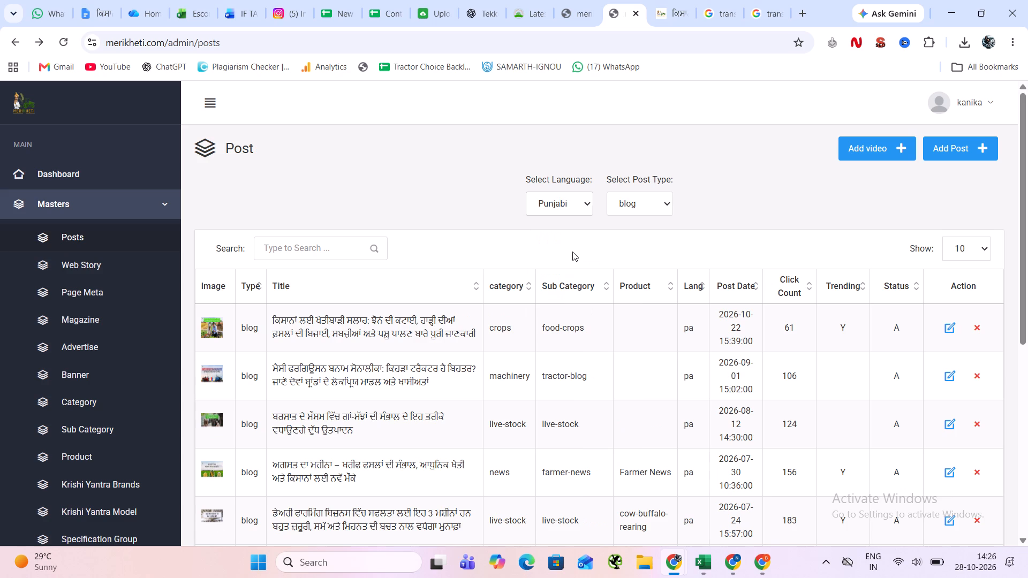
Copy the article's full Punjabi headline from the beginning of the Google Docs document.
left_click(90, 0)
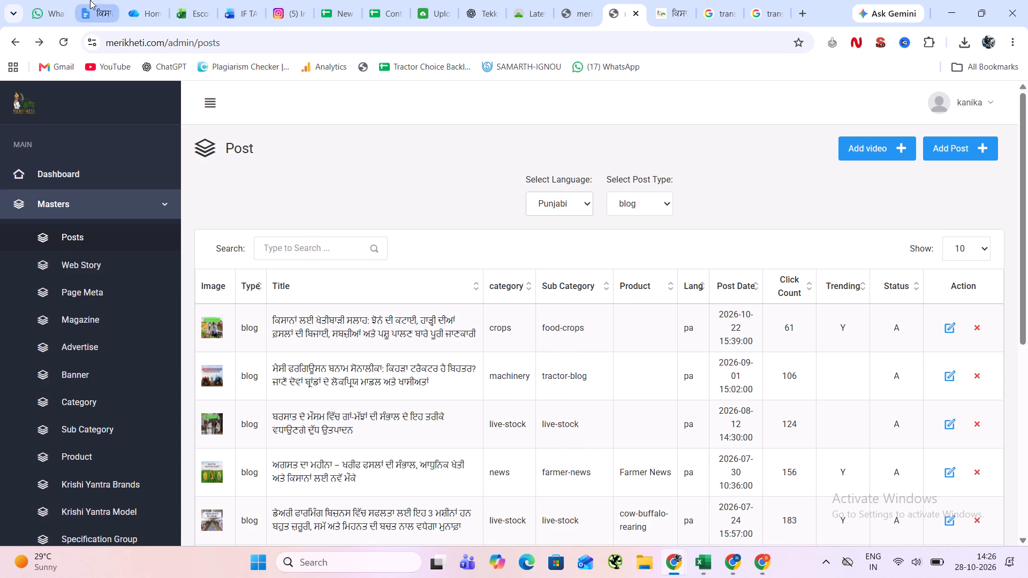
key("Up")
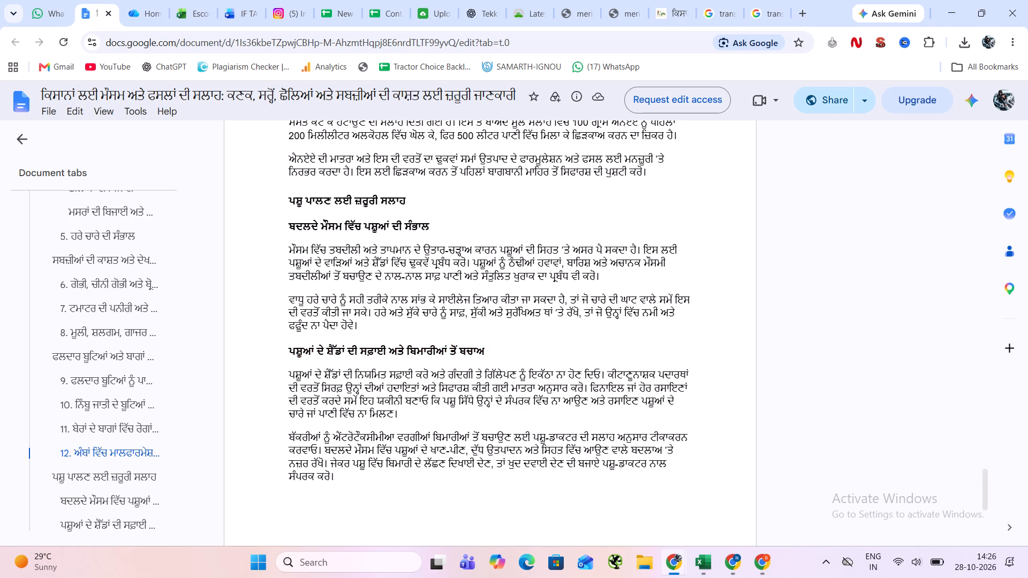
key("Up")
key("Up")
key("Up")
key("Up")
key("Up")
key("Up")
key("Up")
key("Up")
key("Up")
key("Up")
key("Up")
key("Up")
key("Up")
key("Up")
key("Up")
key("Up")
key("Up")
key("Up")
key("Up")
key("Up")
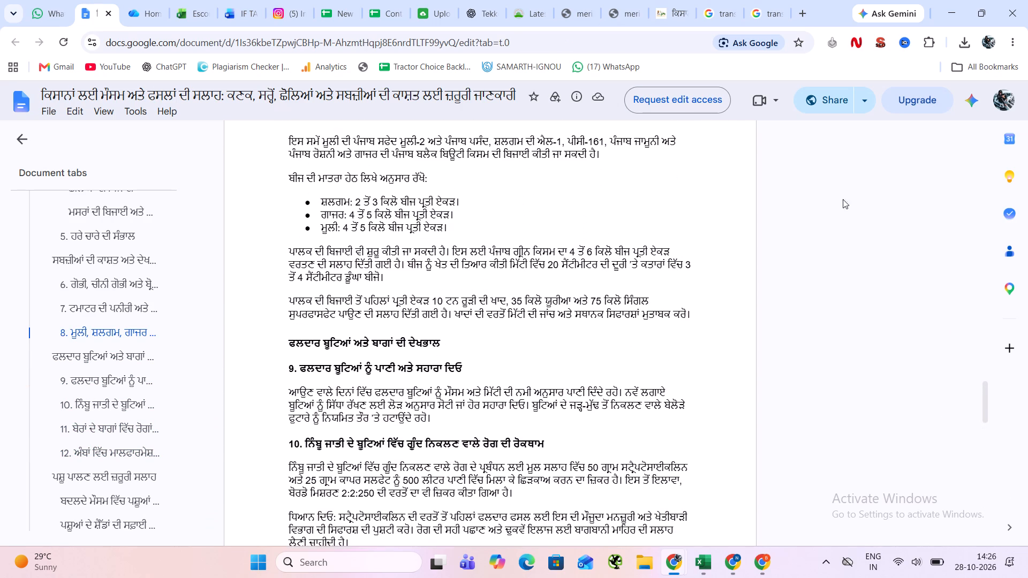
left_click(981, 241)
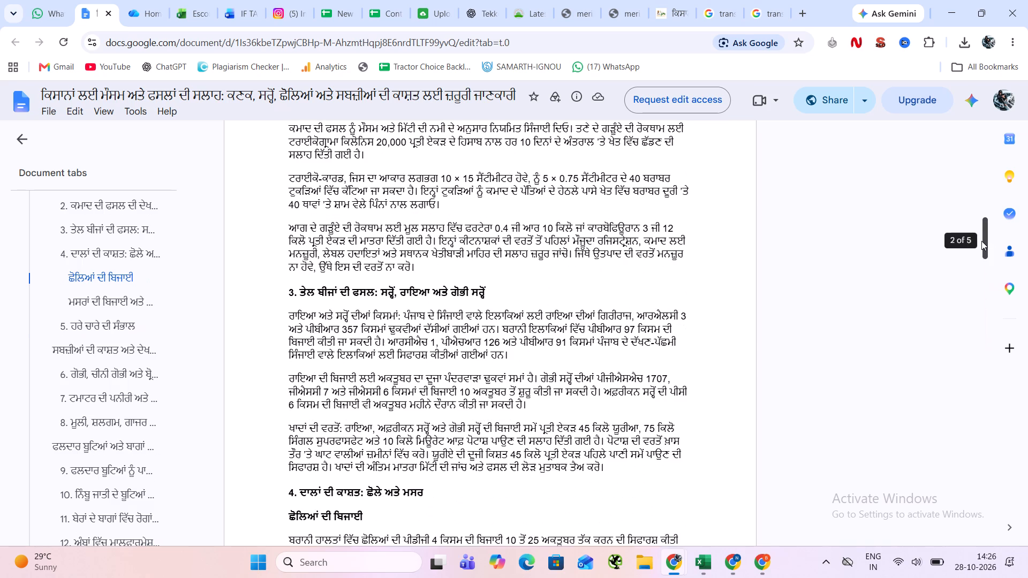
left_click_drag(981, 241, 965, 130)
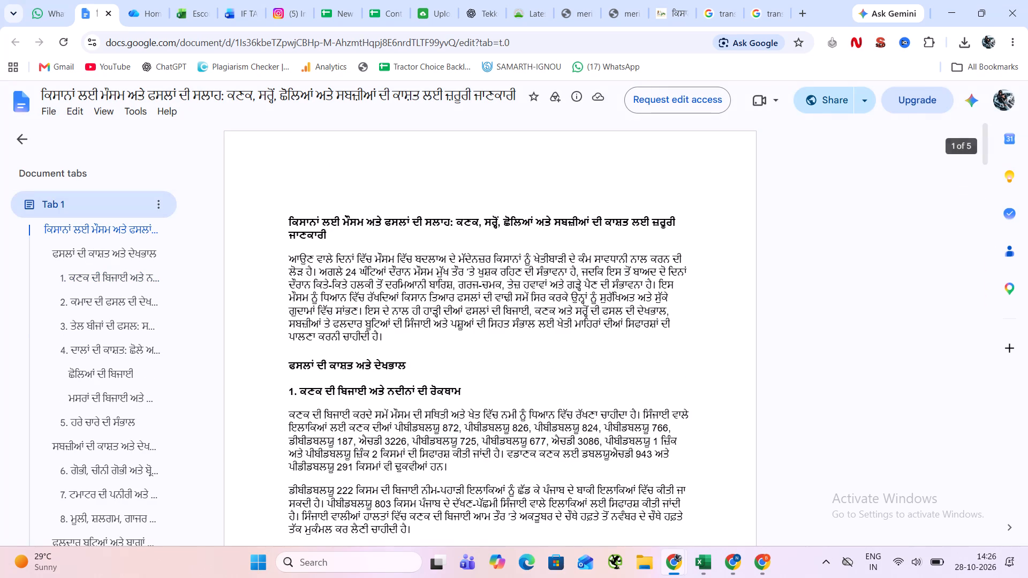
triple_click(350, 207)
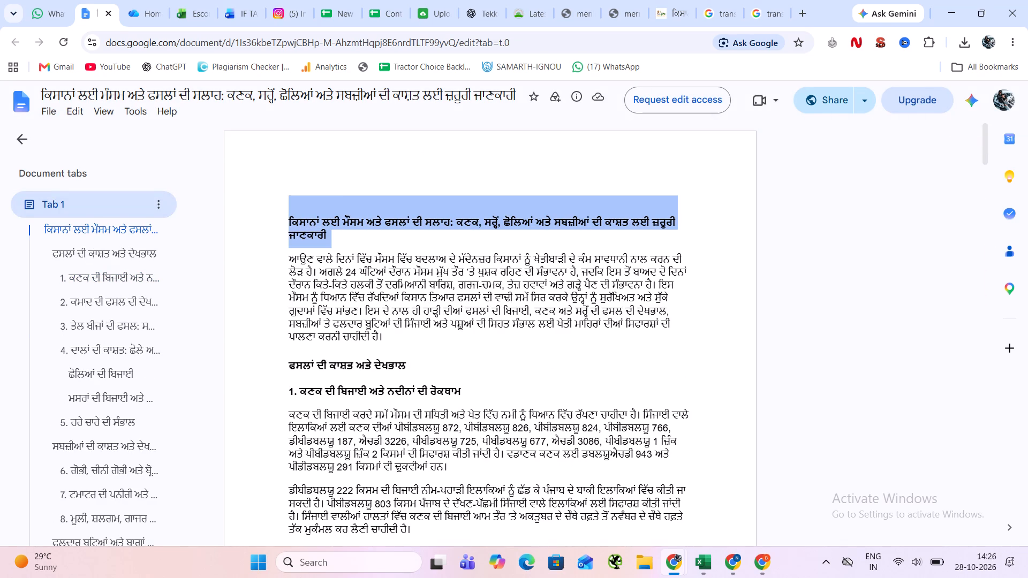
key("ctrl+c")
Close the extra Google Translate tab and, in the remaining one, enter the copied headline with English as source language and Punjabi as target.
left_click(759, 1)
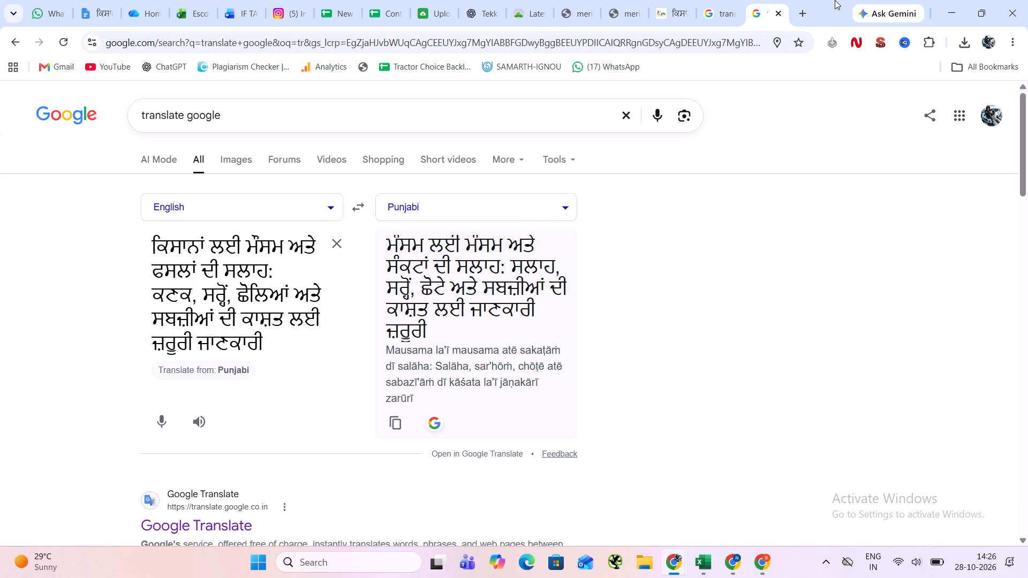
left_click(780, 15)
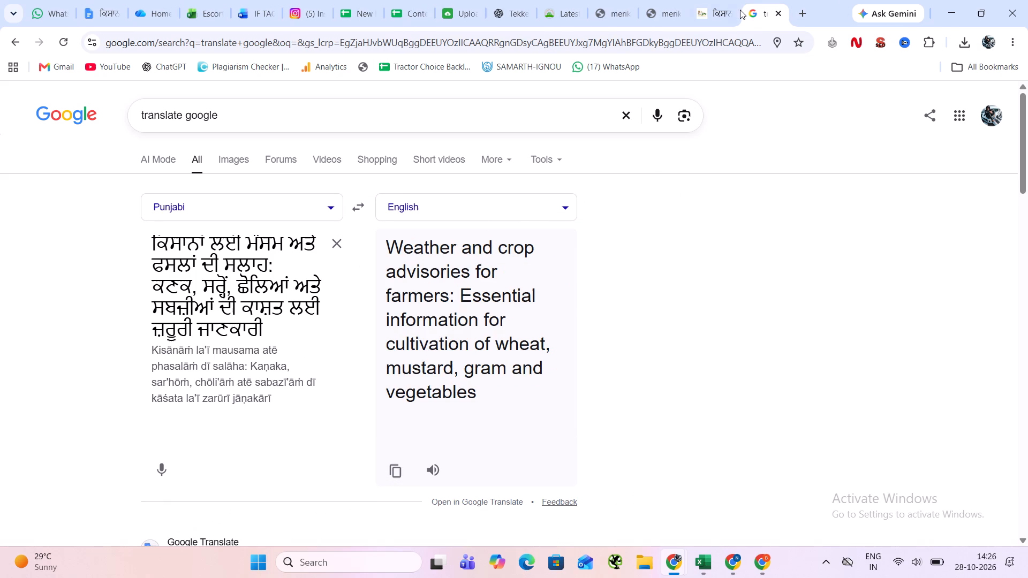
left_click(235, 328)
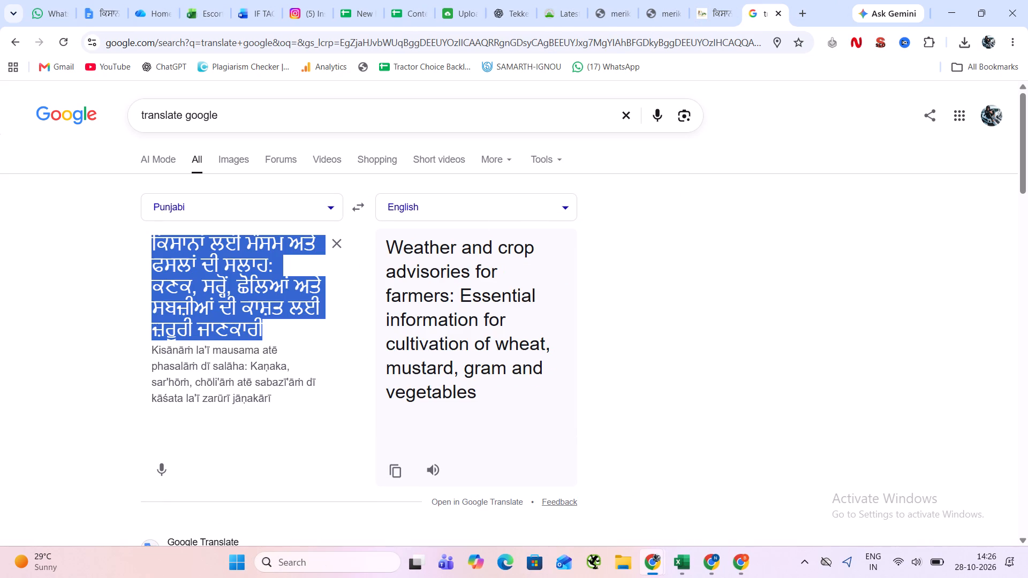
left_click(235, 328, "ctrl")
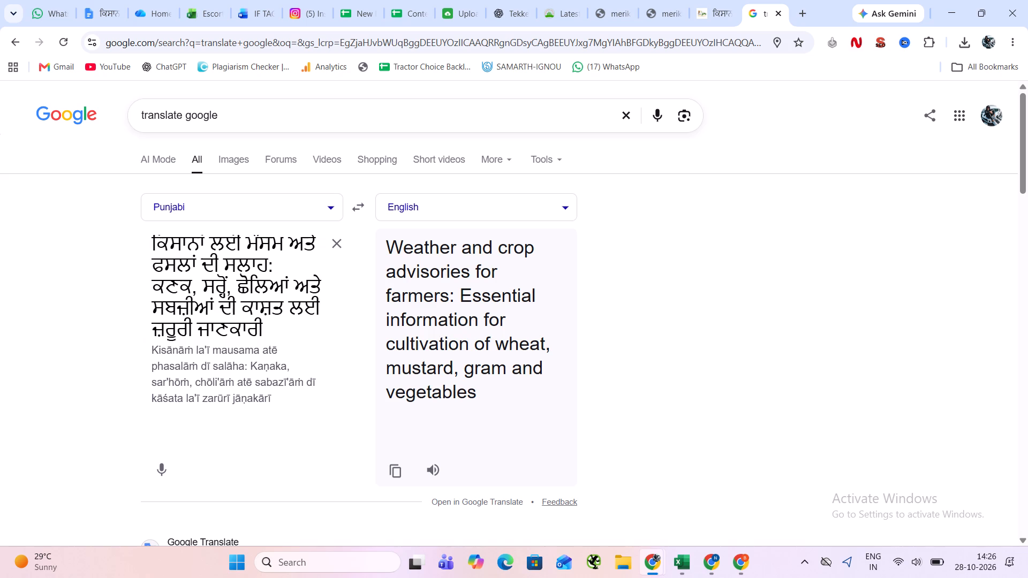
left_click(283, 214)
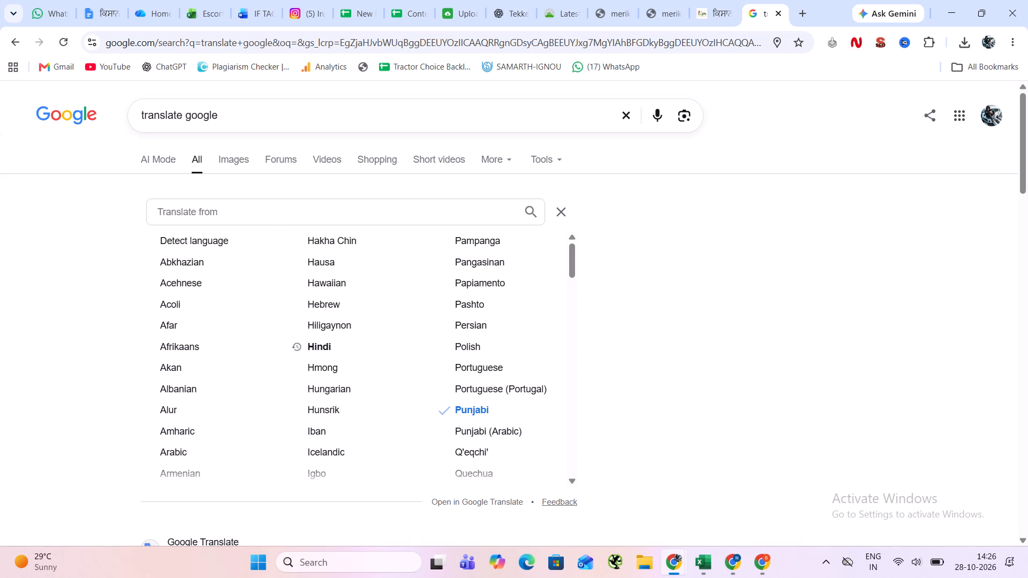
type("en")
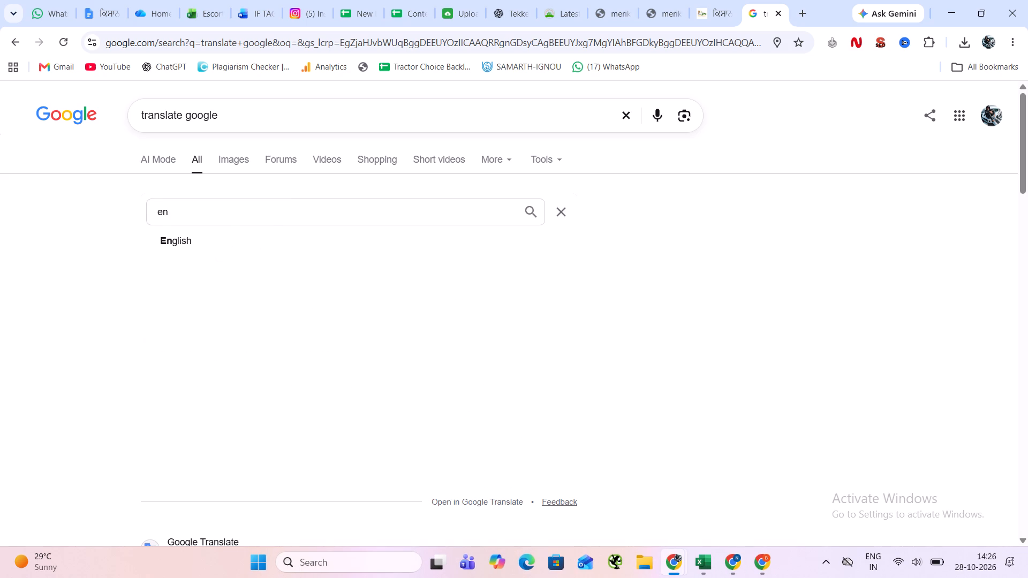
left_click(253, 239)
left_click(278, 286)
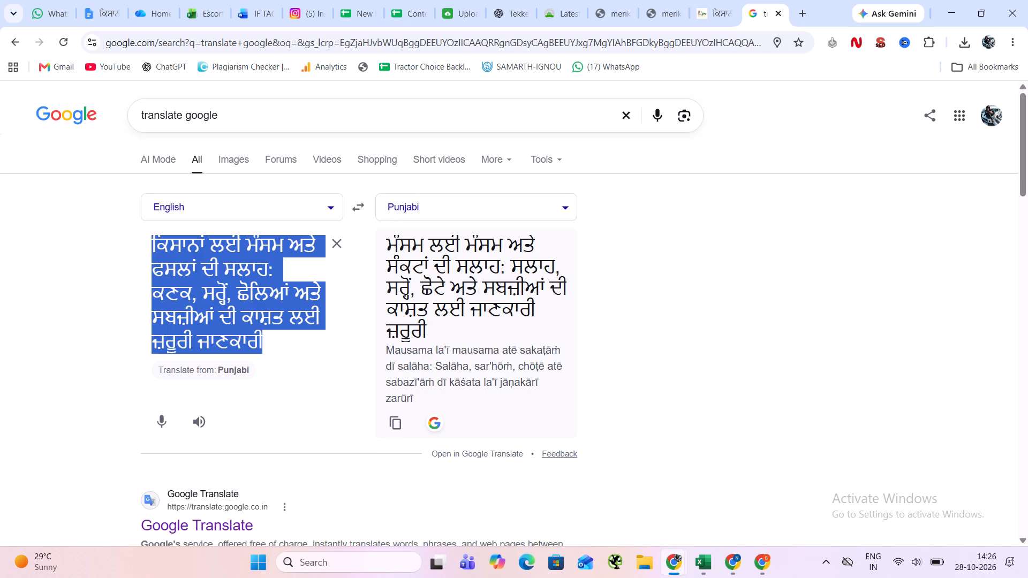
key("ctrl+v")
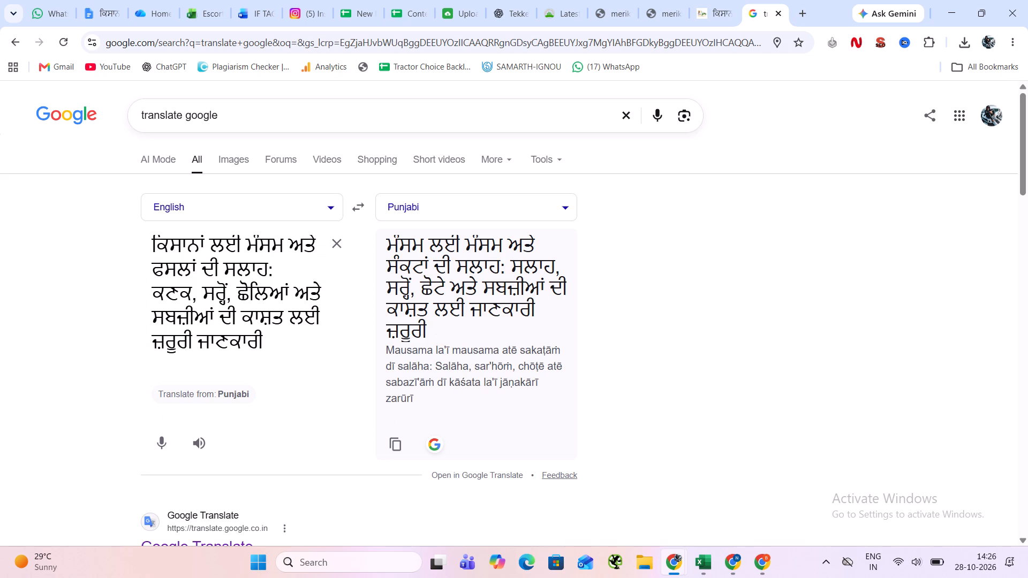
key("BackSpace")
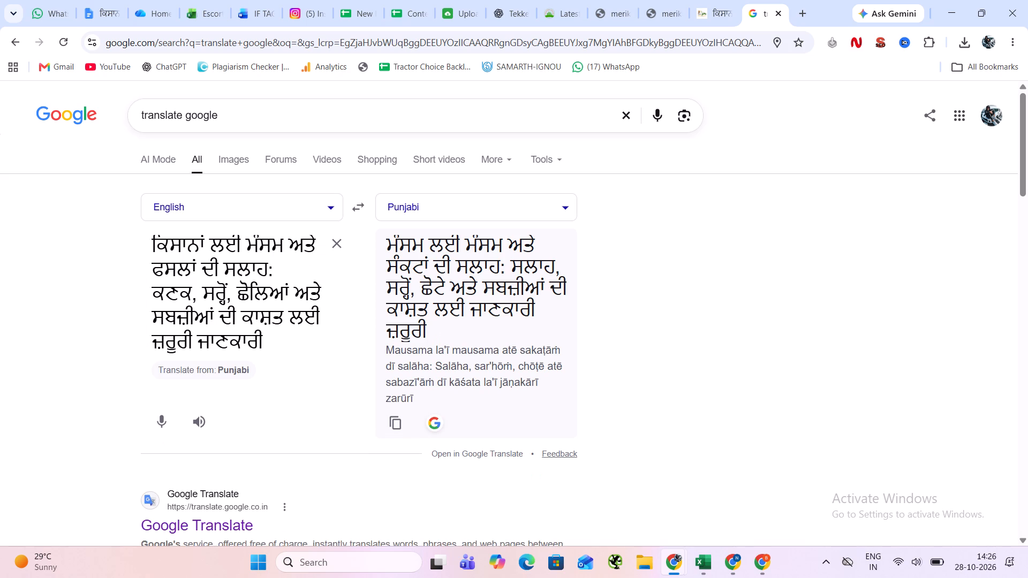
Copy the Punjabi translation starting "ਮੌਸਮ ਲਈ ਮੌਸਮ" and replace the news post's title with it.
left_click_drag(278, 286, 392, 419)
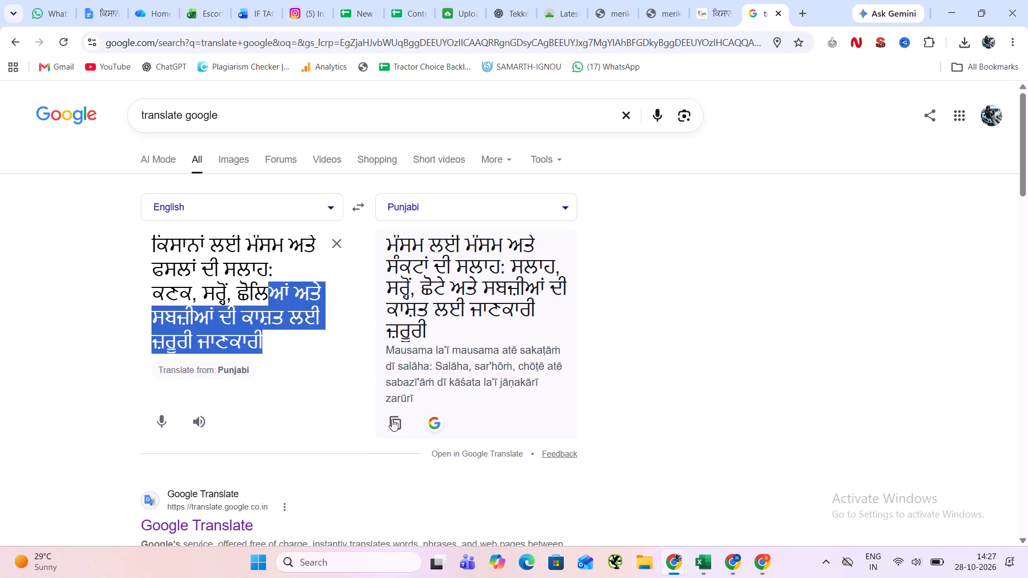
left_click_drag(392, 419, 404, 421)
double_click(404, 421)
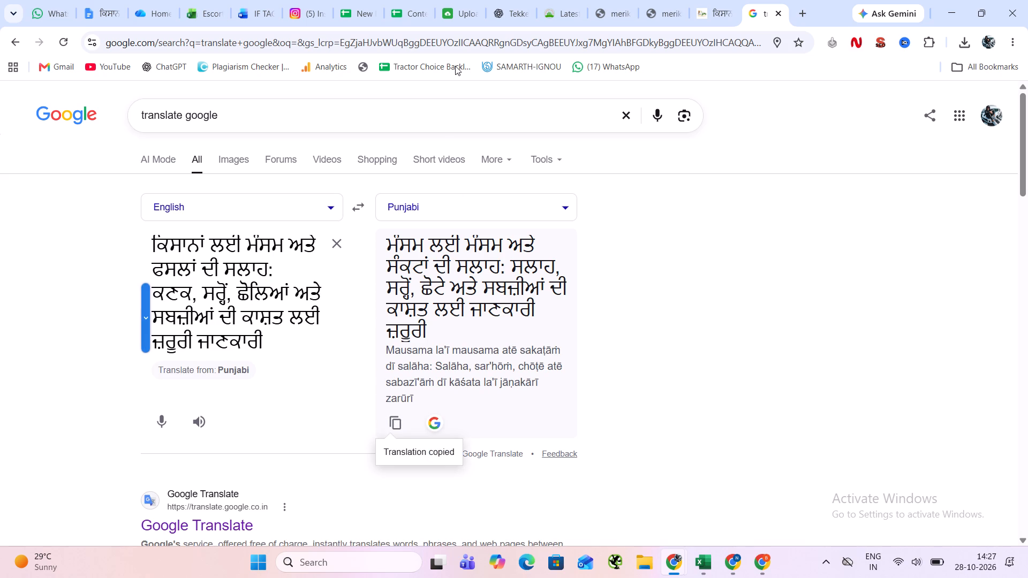
left_click(600, 0)
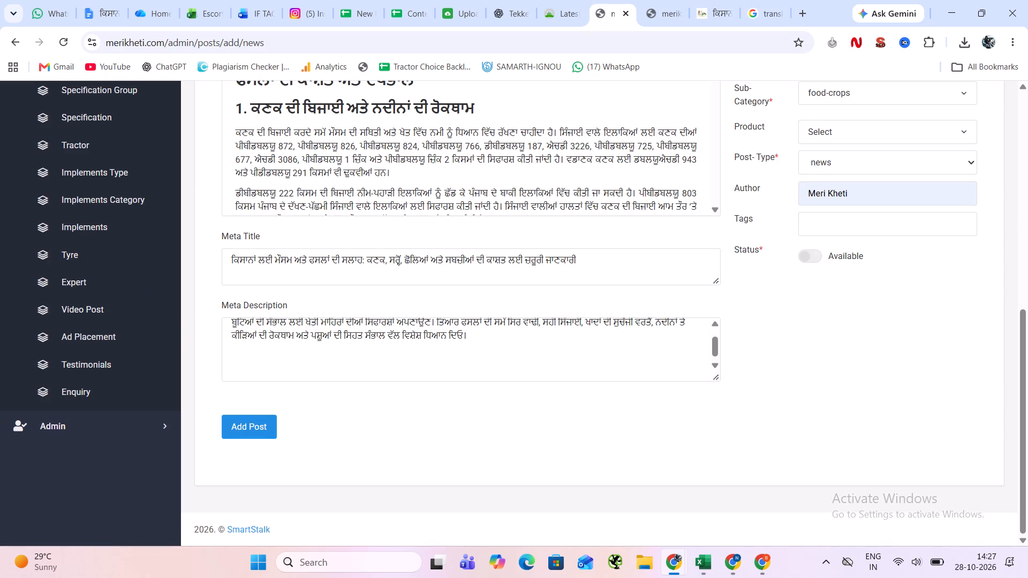
left_click(1027, 227)
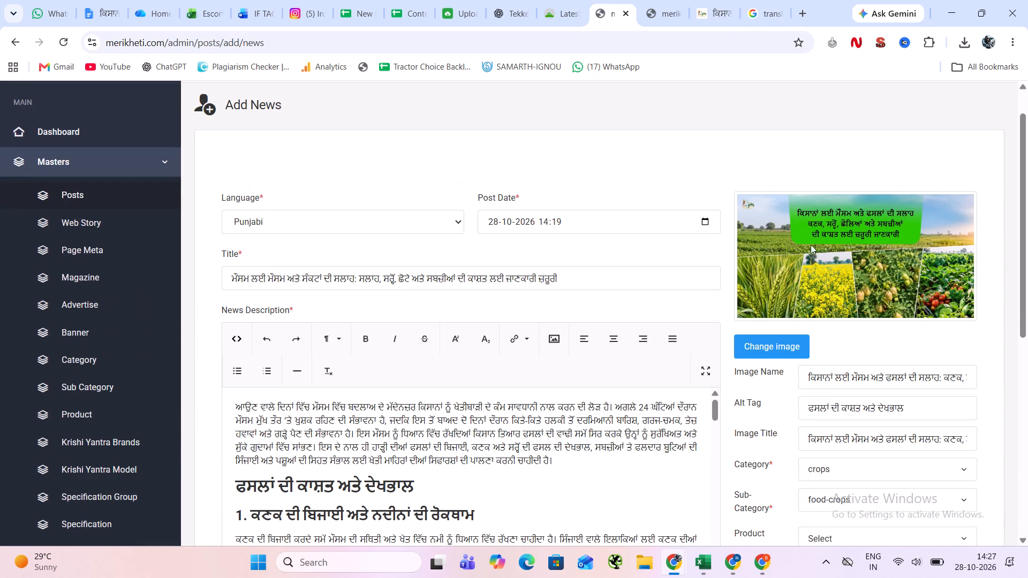
left_click(662, 280)
key("ctrl+a")
key("BackSpace")
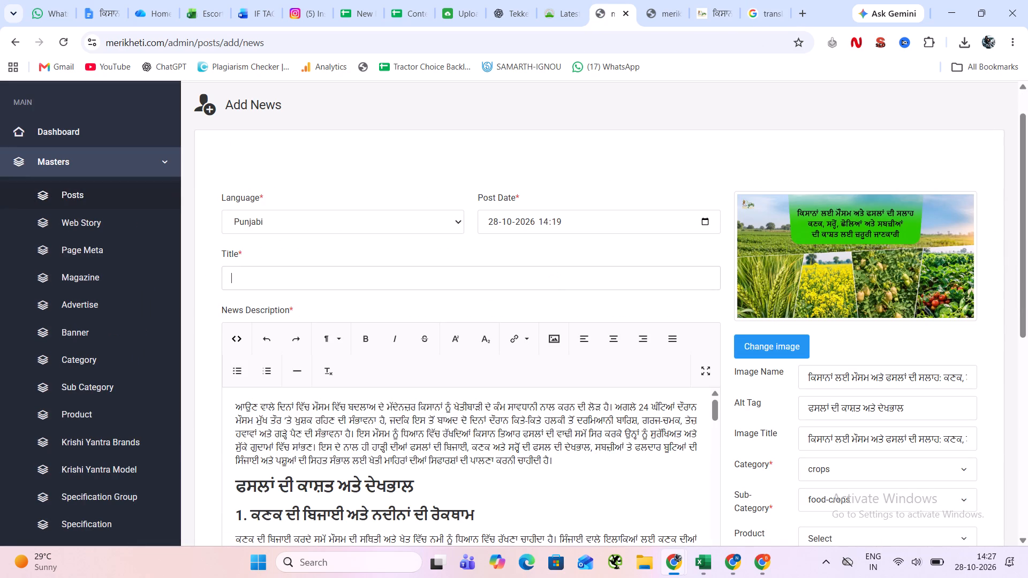
key("ctrl+v")
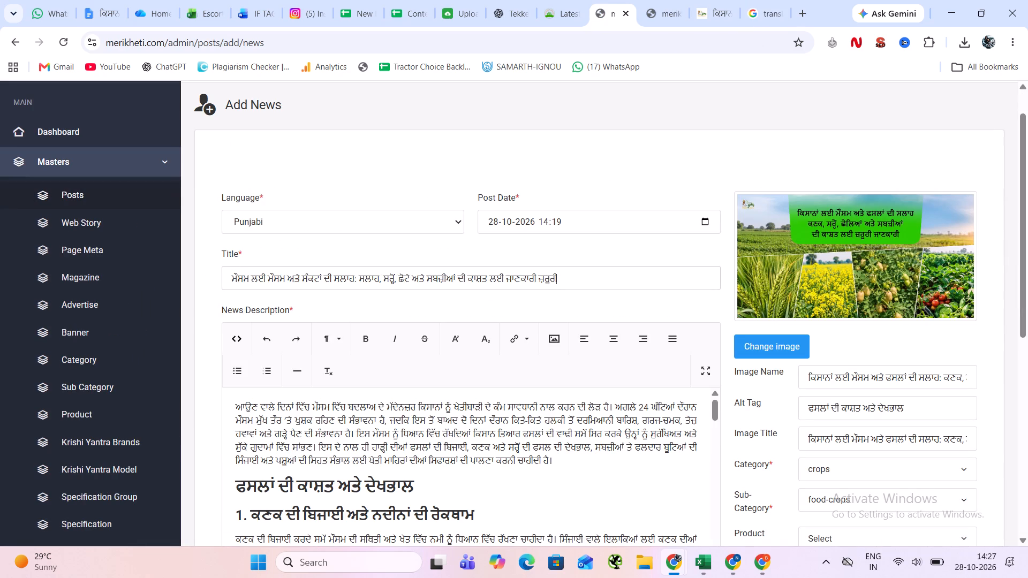
Paste the copied Punjabi rewording once more at the end of the news post's title.
key("ctrl+a")
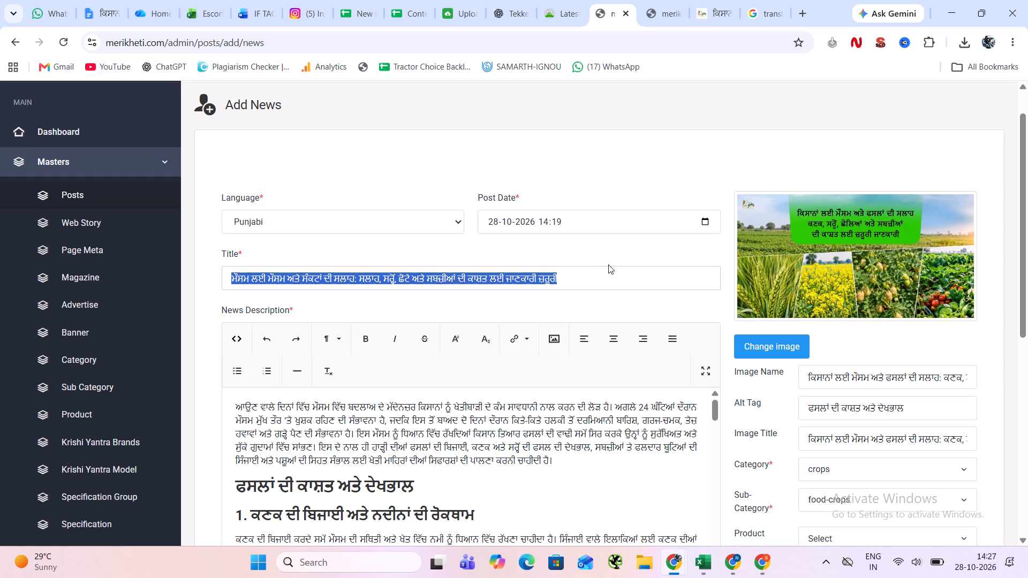
left_click(594, 273)
right_click(594, 273)
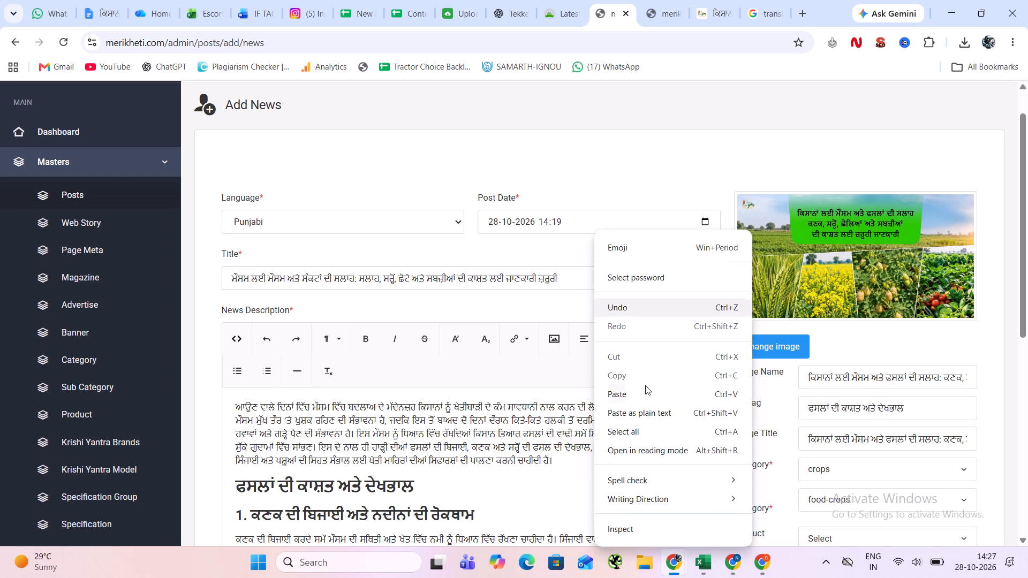
left_click(646, 392)
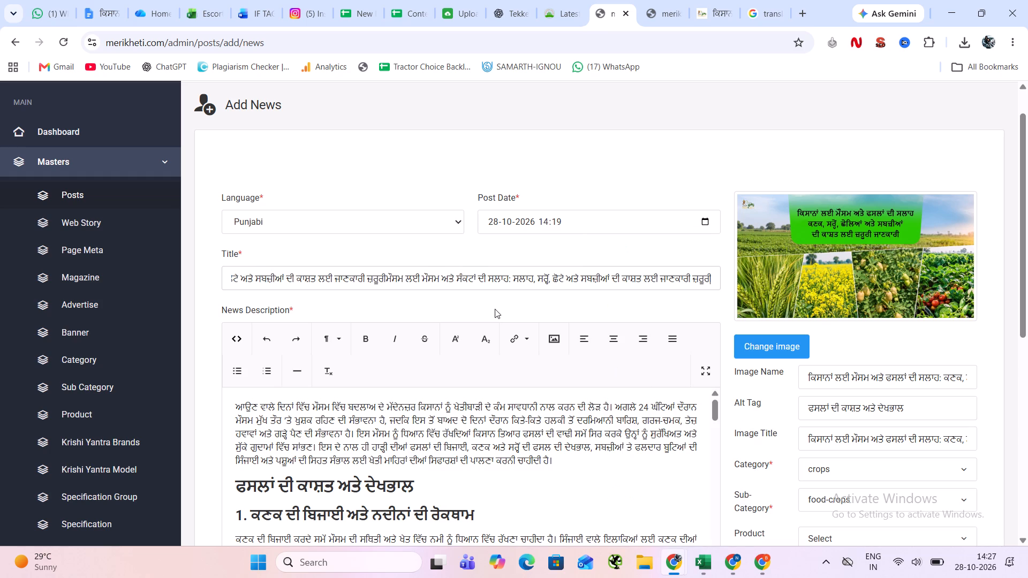
left_click(346, 283)
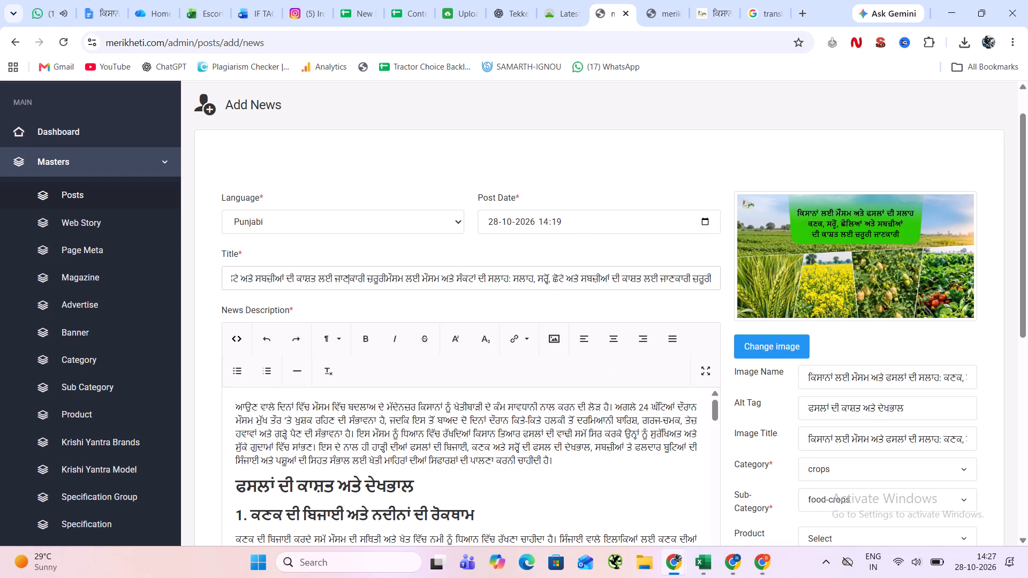
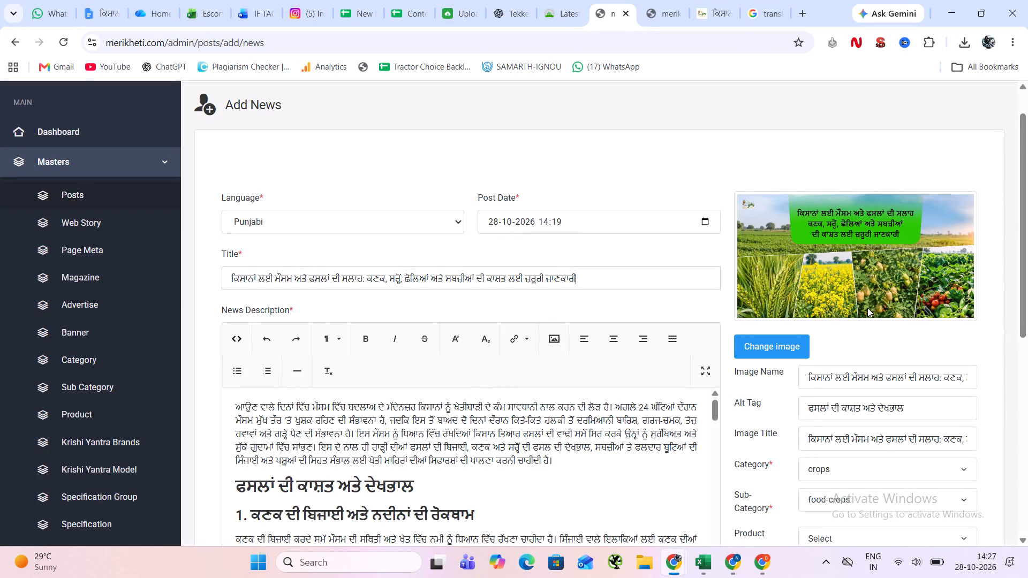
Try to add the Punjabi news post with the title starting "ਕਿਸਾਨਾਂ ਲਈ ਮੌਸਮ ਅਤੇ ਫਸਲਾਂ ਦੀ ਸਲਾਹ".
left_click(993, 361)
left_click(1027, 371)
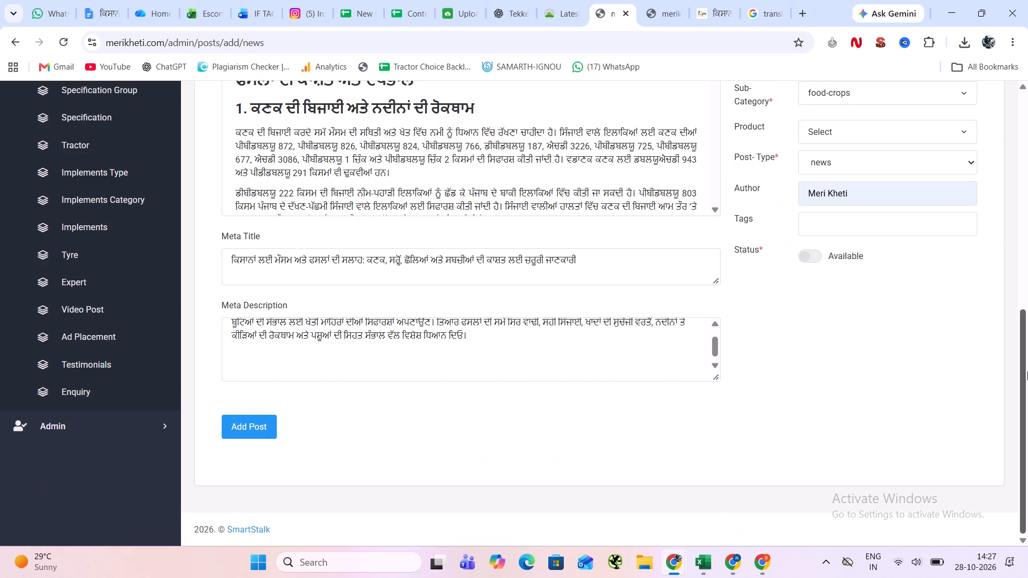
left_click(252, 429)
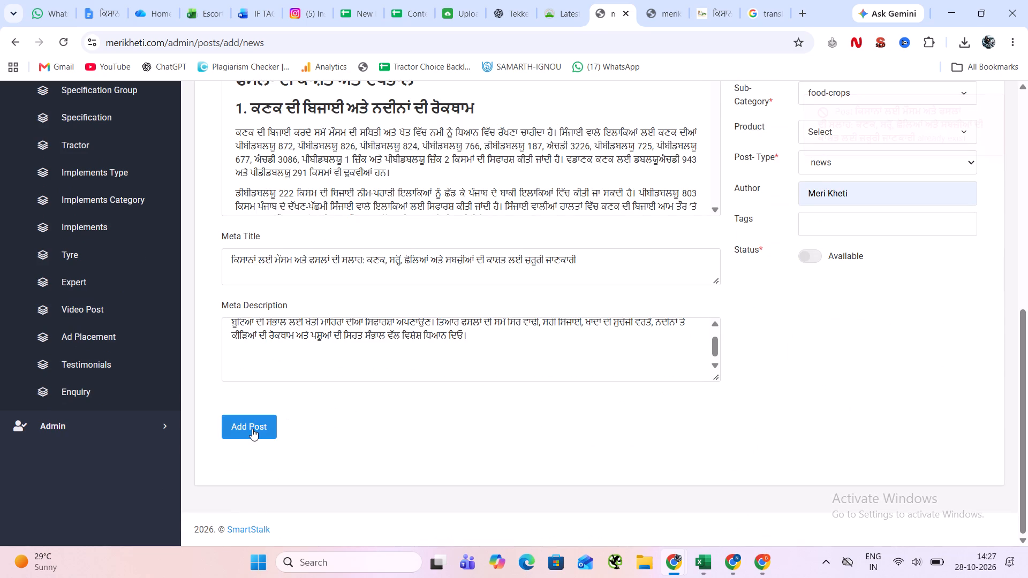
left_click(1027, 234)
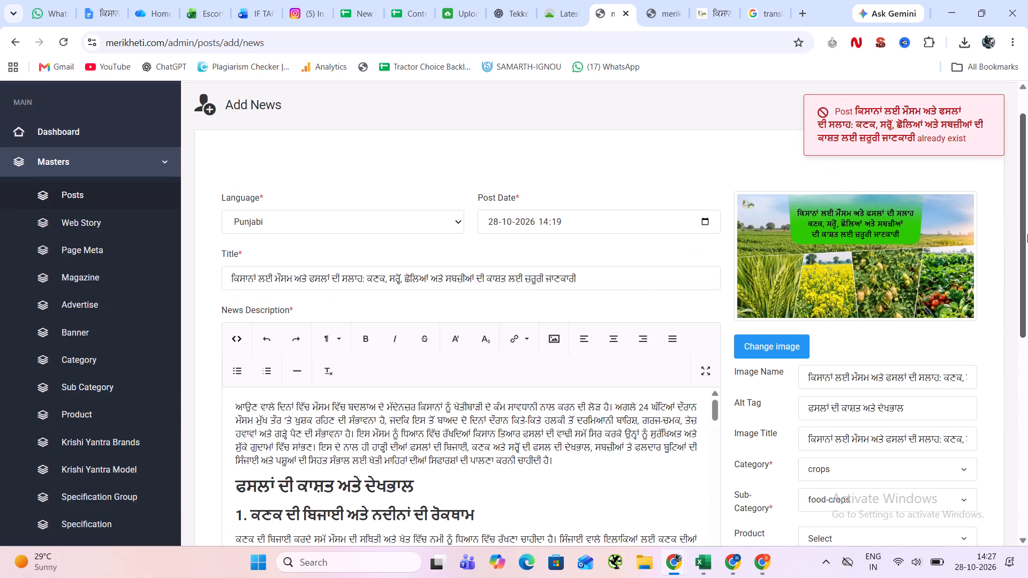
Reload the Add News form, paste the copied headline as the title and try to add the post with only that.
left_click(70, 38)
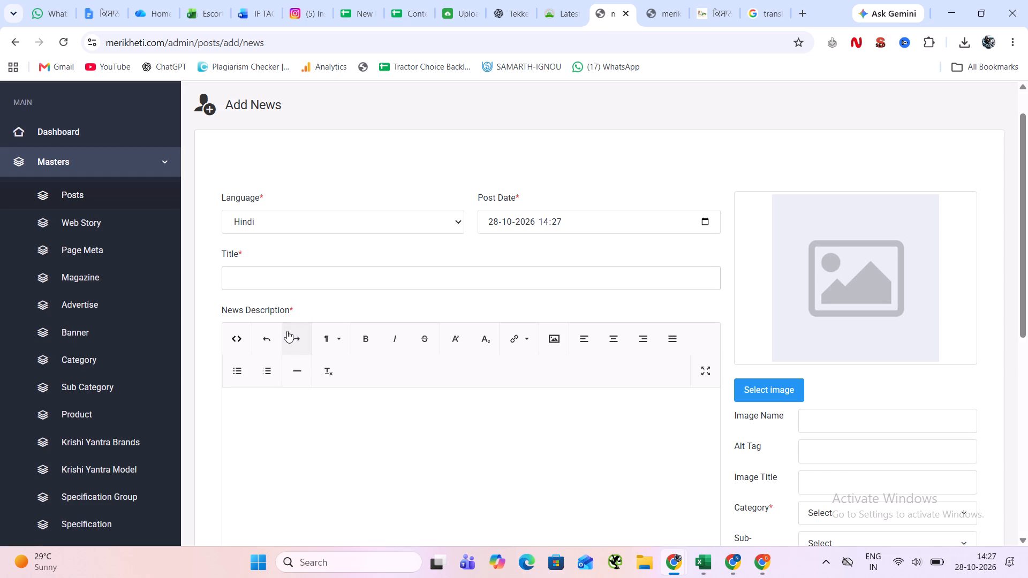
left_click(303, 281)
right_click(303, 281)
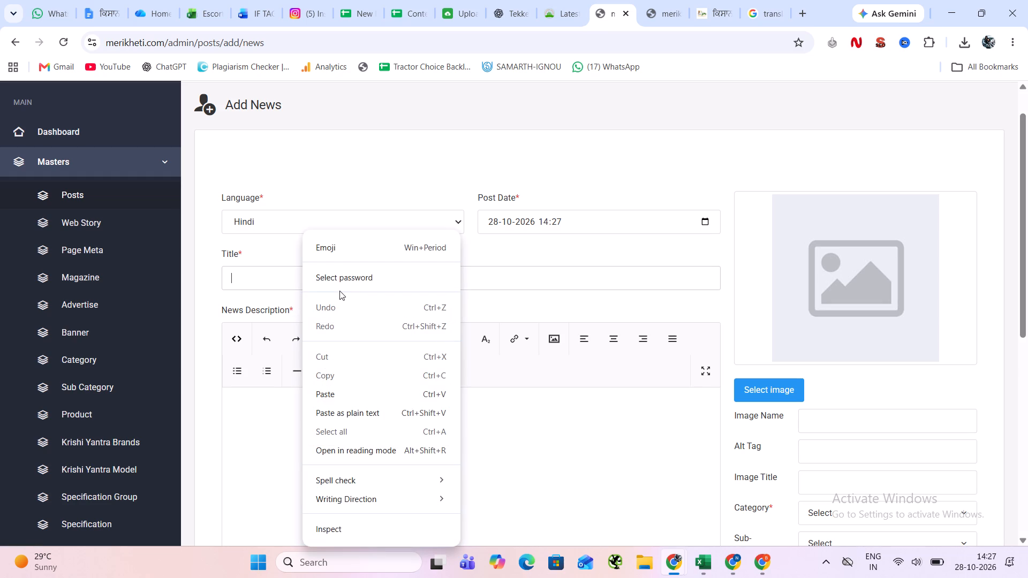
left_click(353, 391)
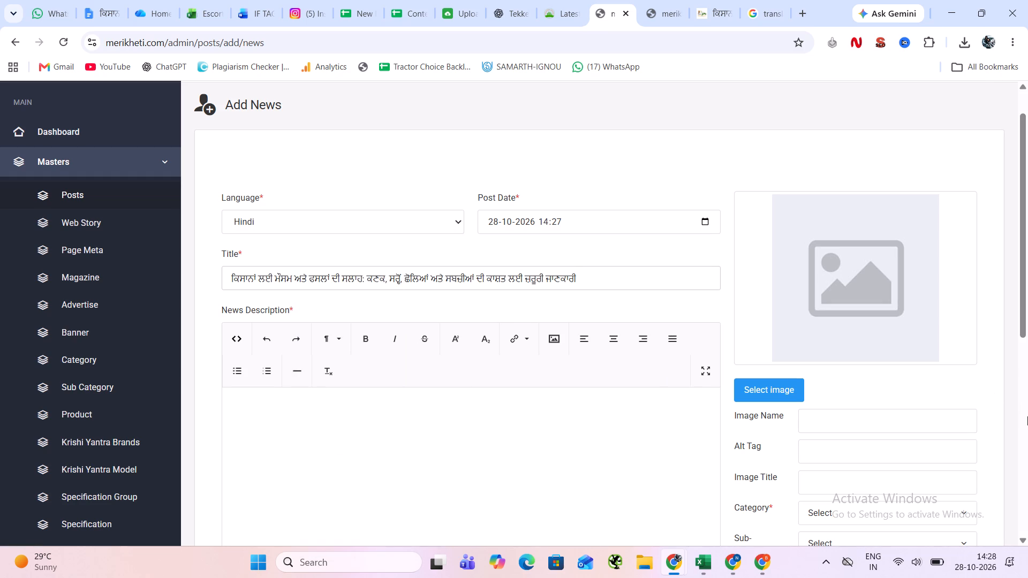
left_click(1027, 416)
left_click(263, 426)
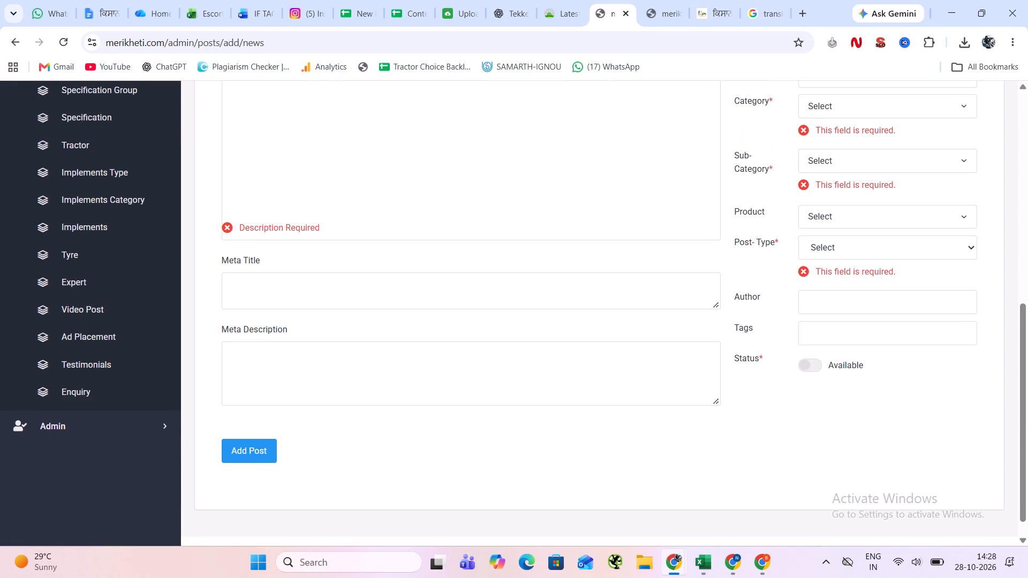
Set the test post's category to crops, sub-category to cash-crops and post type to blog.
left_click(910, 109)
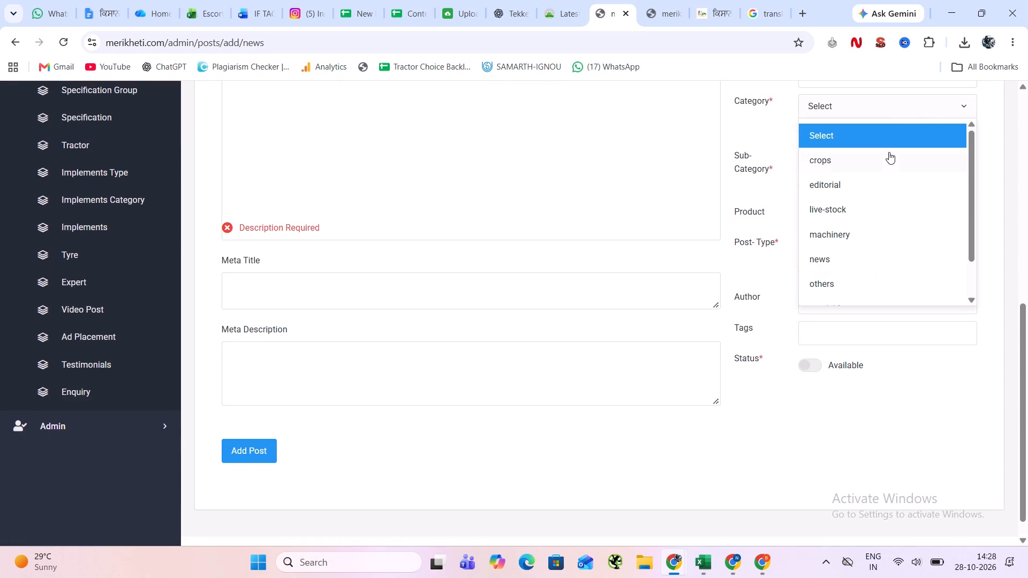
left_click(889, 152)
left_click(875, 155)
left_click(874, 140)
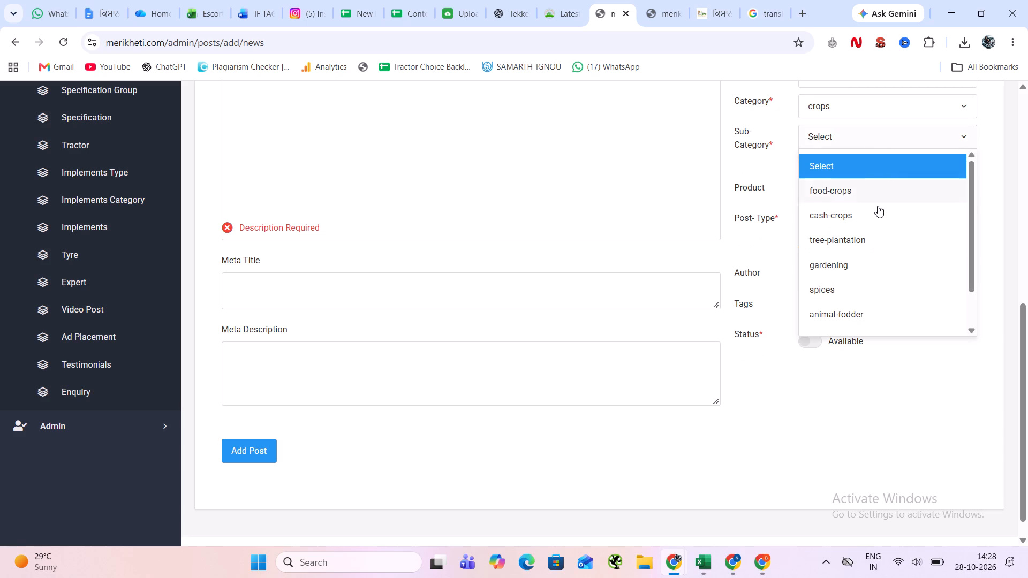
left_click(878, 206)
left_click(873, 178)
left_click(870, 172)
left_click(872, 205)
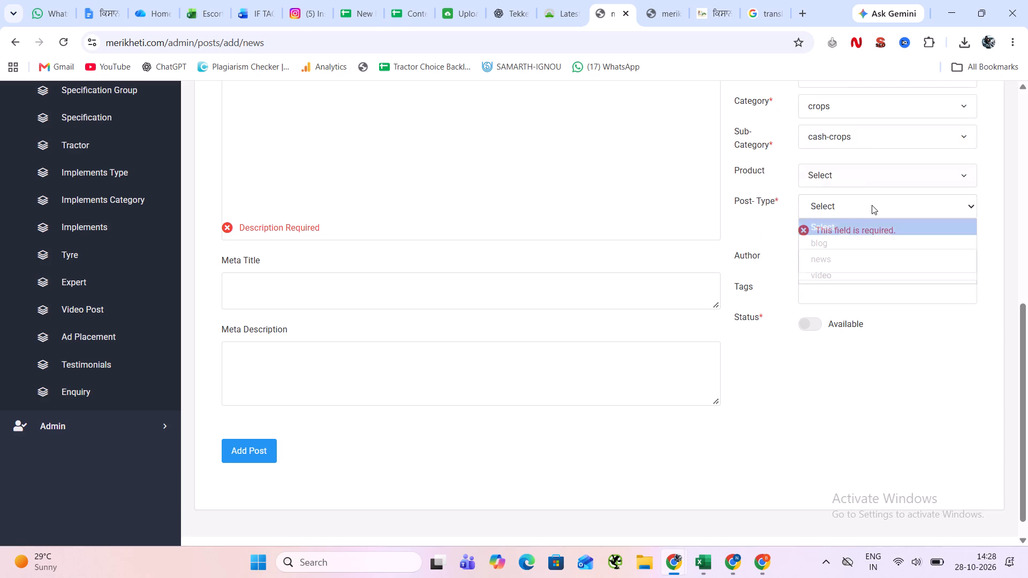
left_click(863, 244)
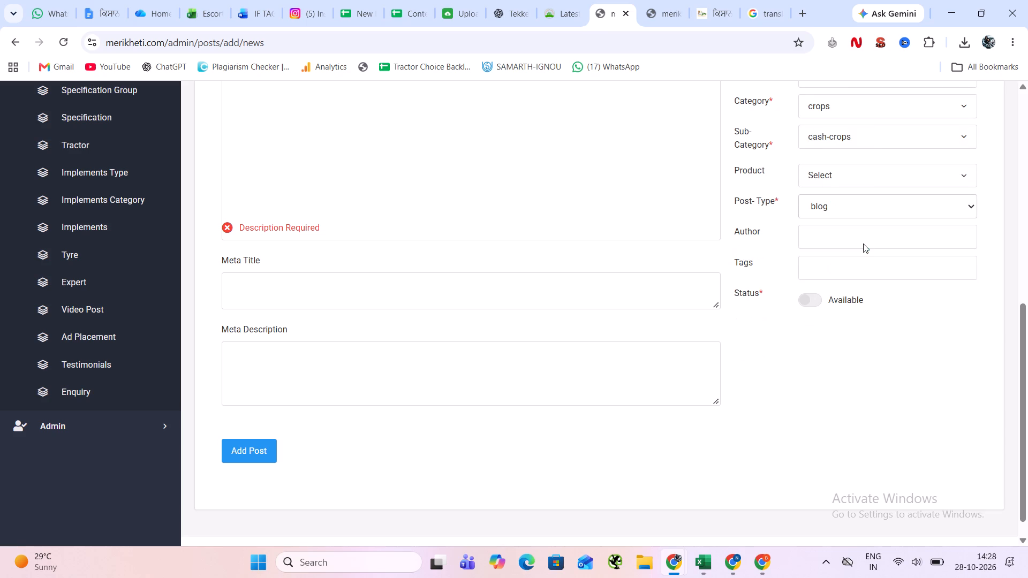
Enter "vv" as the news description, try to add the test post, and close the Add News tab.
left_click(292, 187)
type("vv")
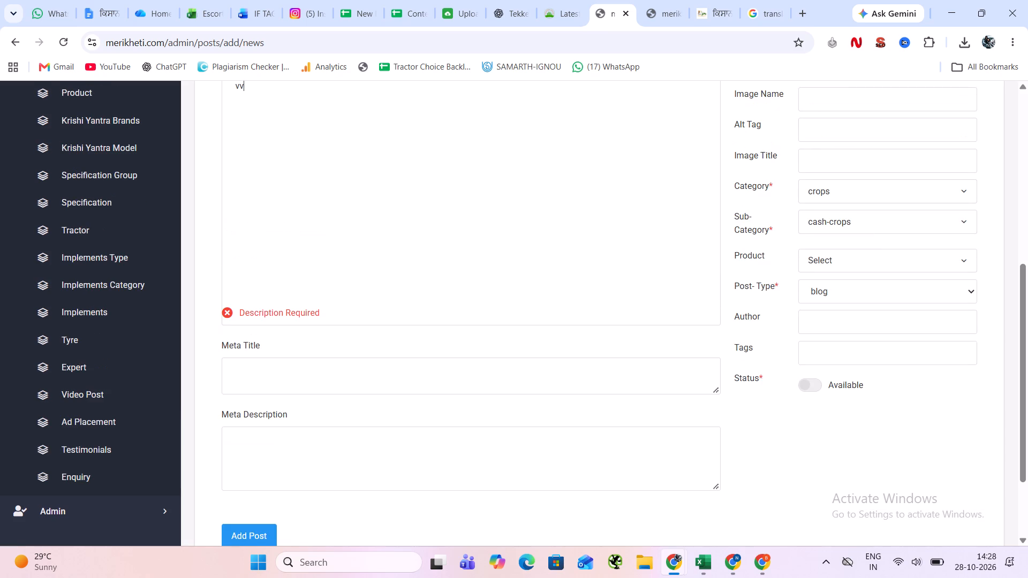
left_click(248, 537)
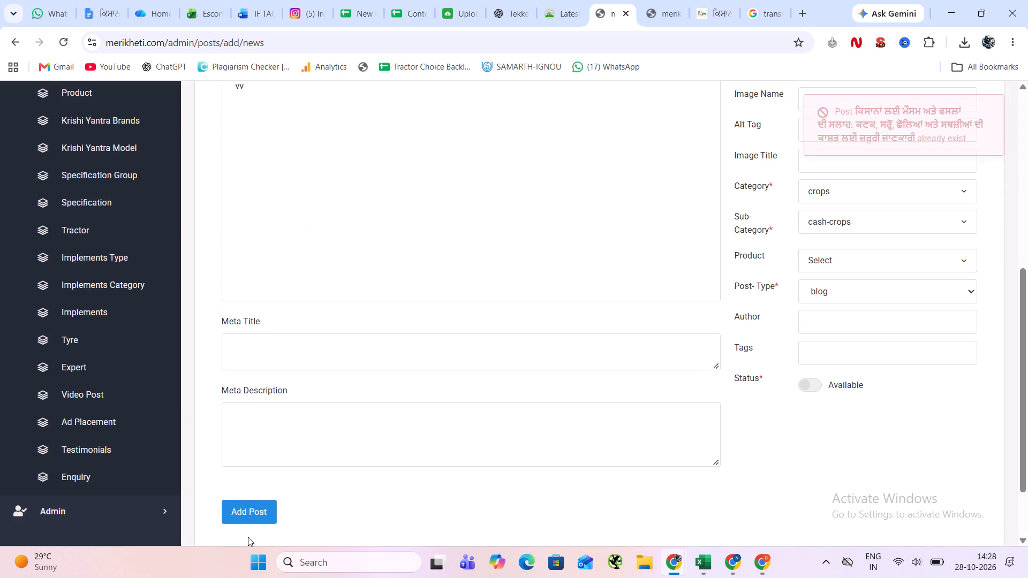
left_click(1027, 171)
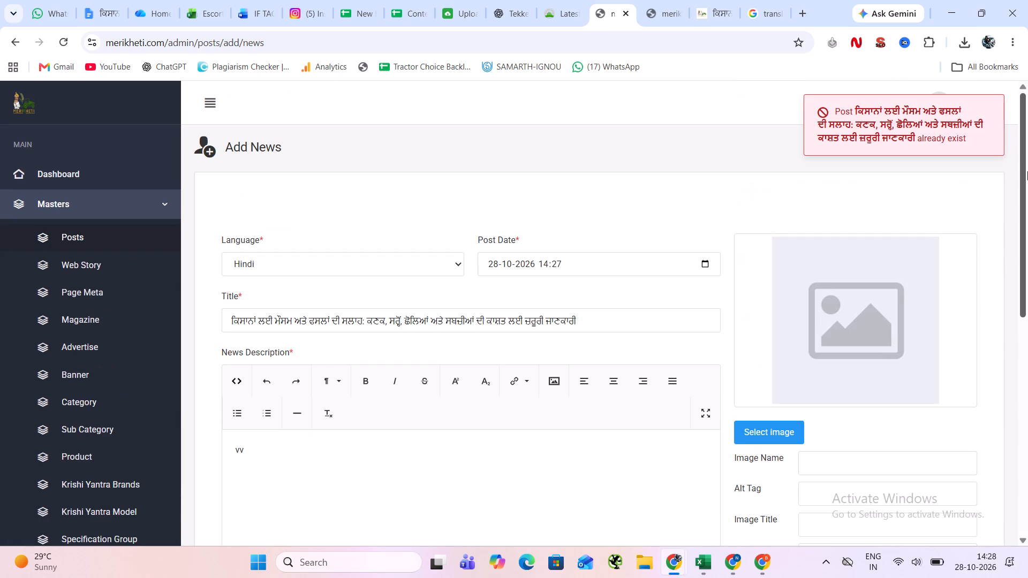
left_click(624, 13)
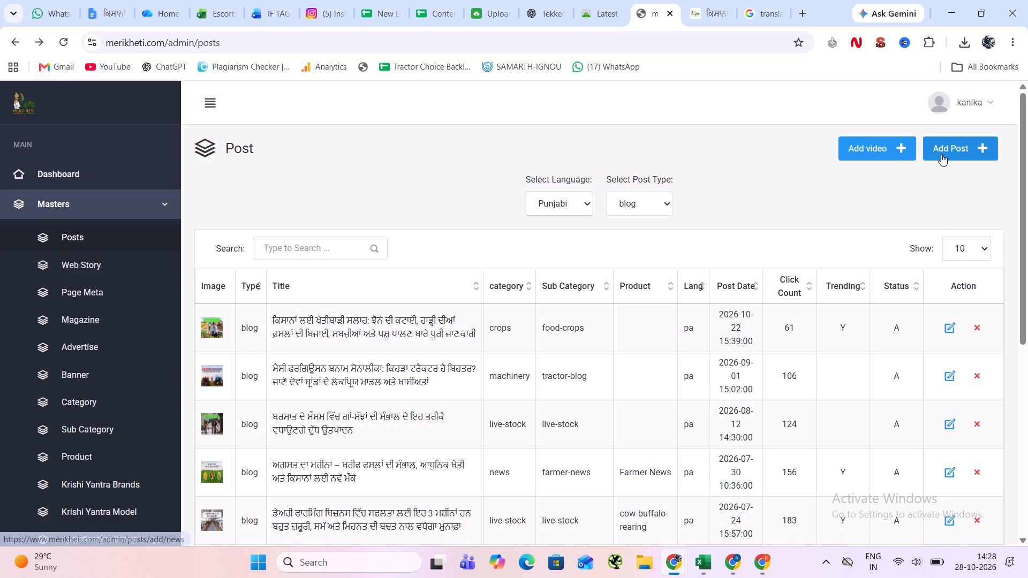
Open the Punjabi blog post dated 2026-10-22 from the posts list for editing and select the last word of its title.
left_click_drag(938, 148, 795, 176)
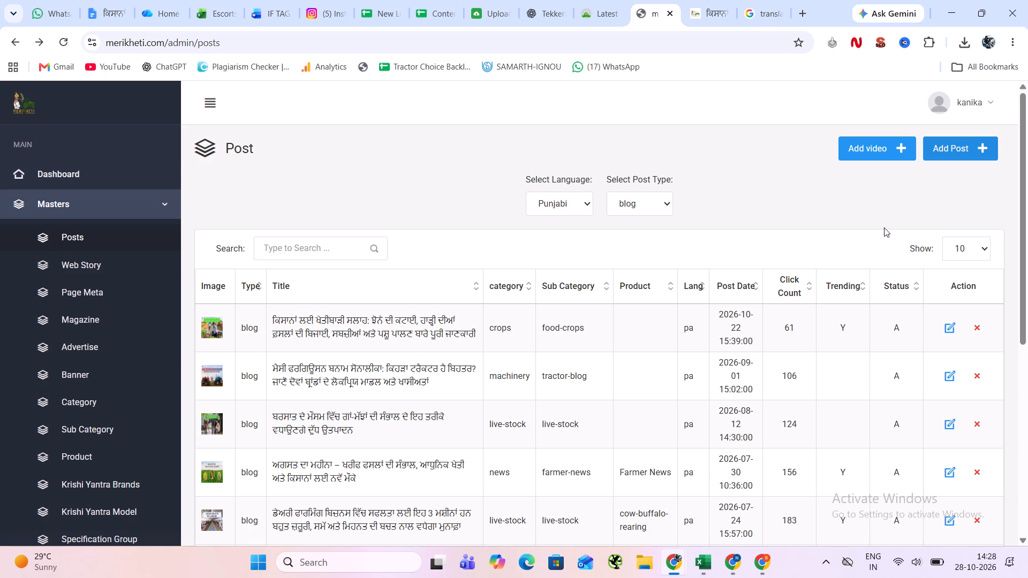
left_click(946, 326)
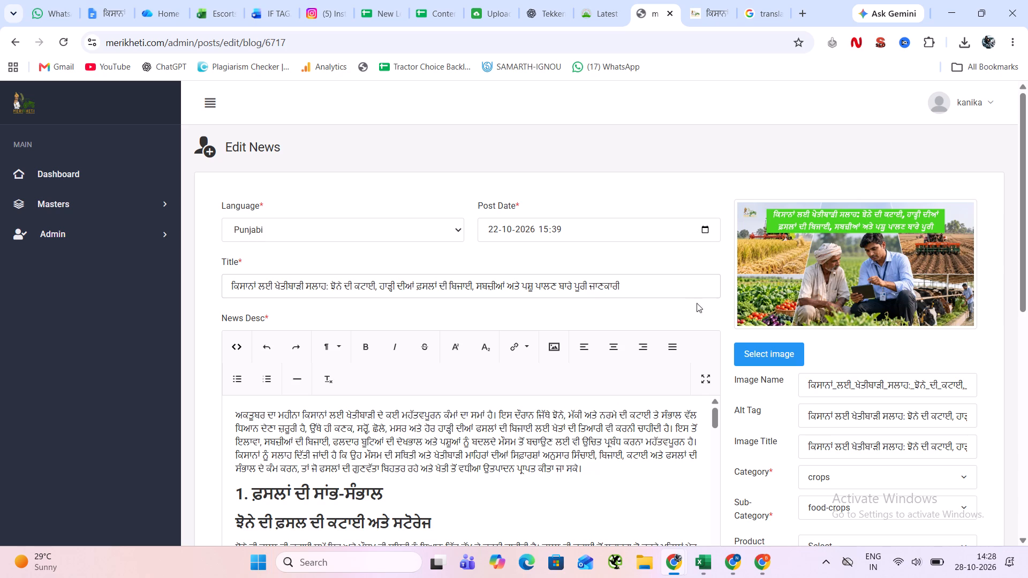
double_click(659, 288)
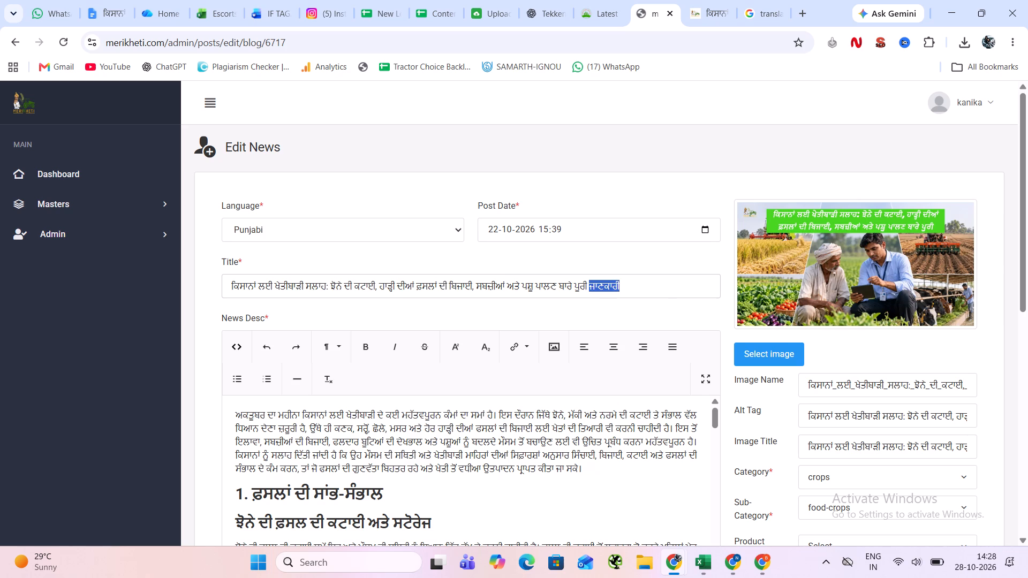
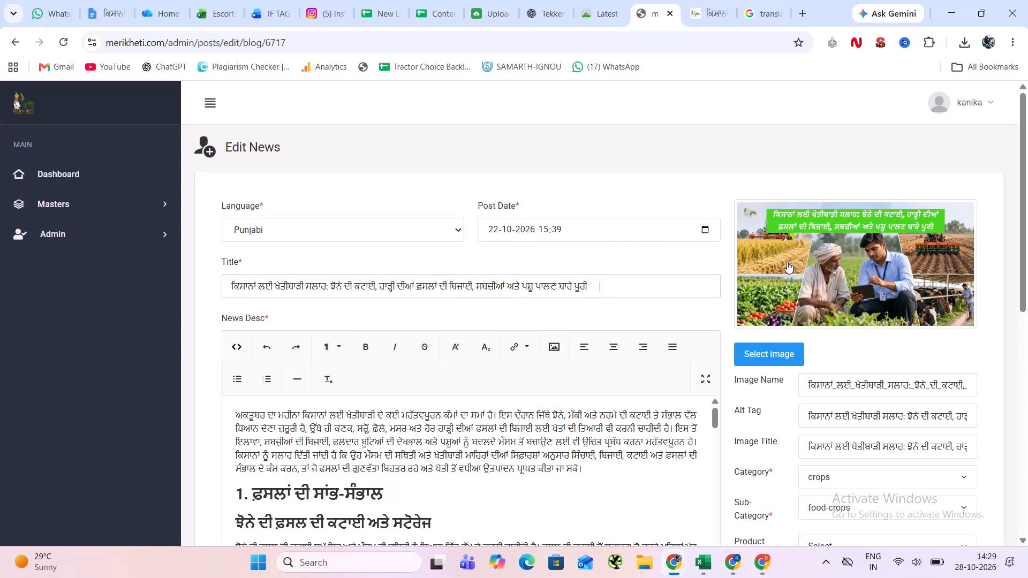
Save the changes to the Punjabi blog post dated 22-10-2026.
left_click(1027, 361)
left_click_drag(1027, 361, 1027, 425)
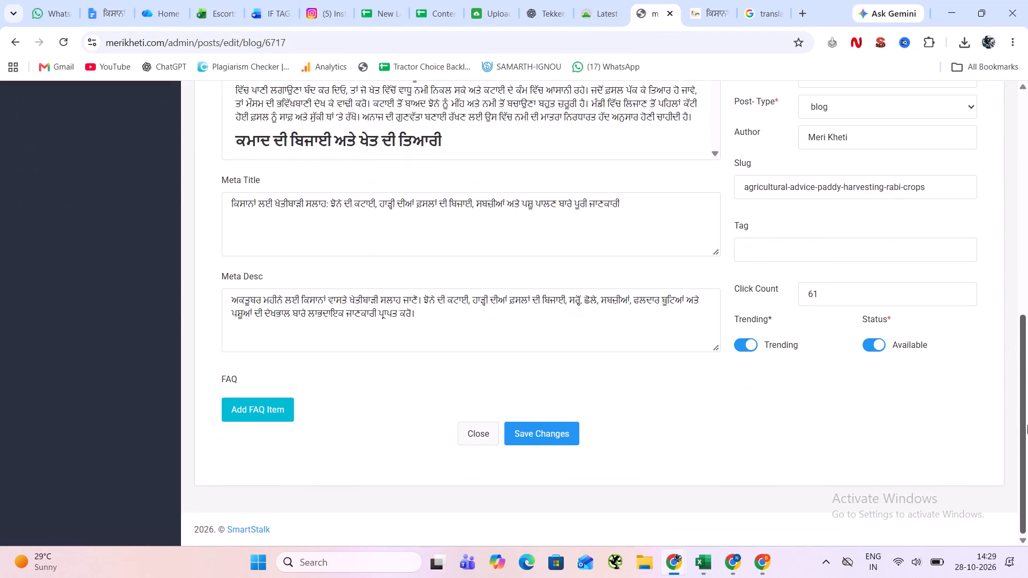
left_click(567, 434)
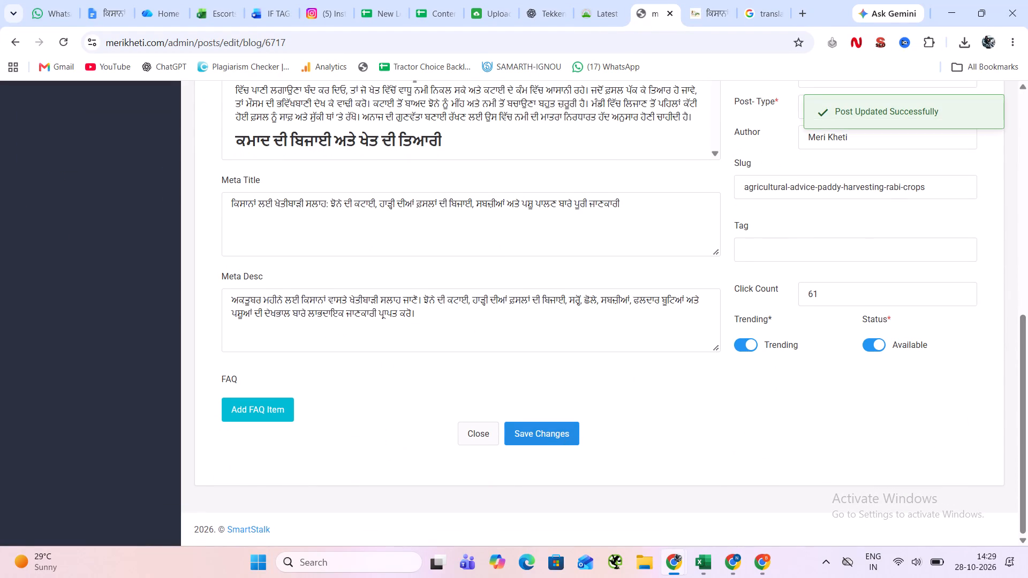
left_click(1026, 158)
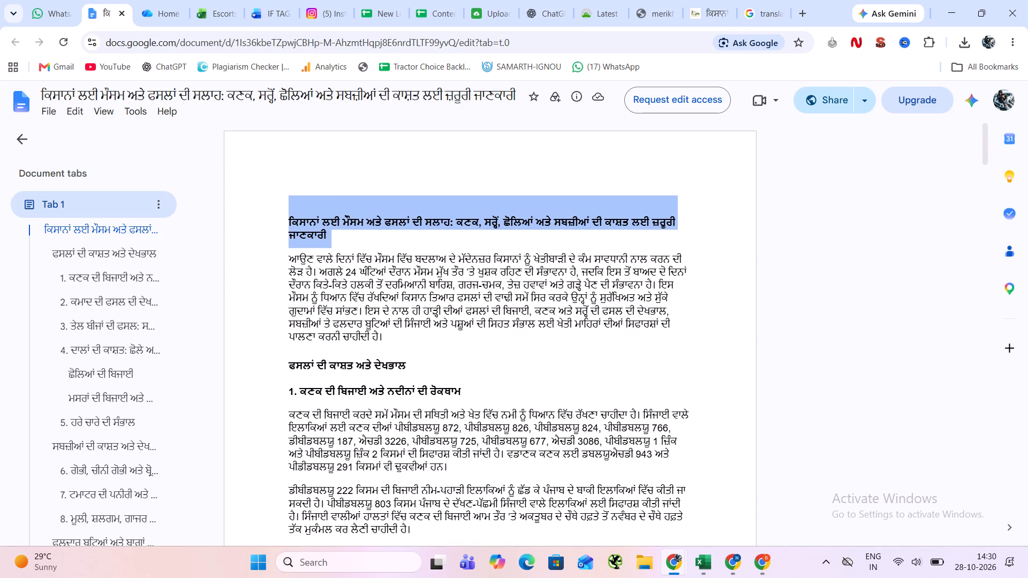
left_click(644, 0)
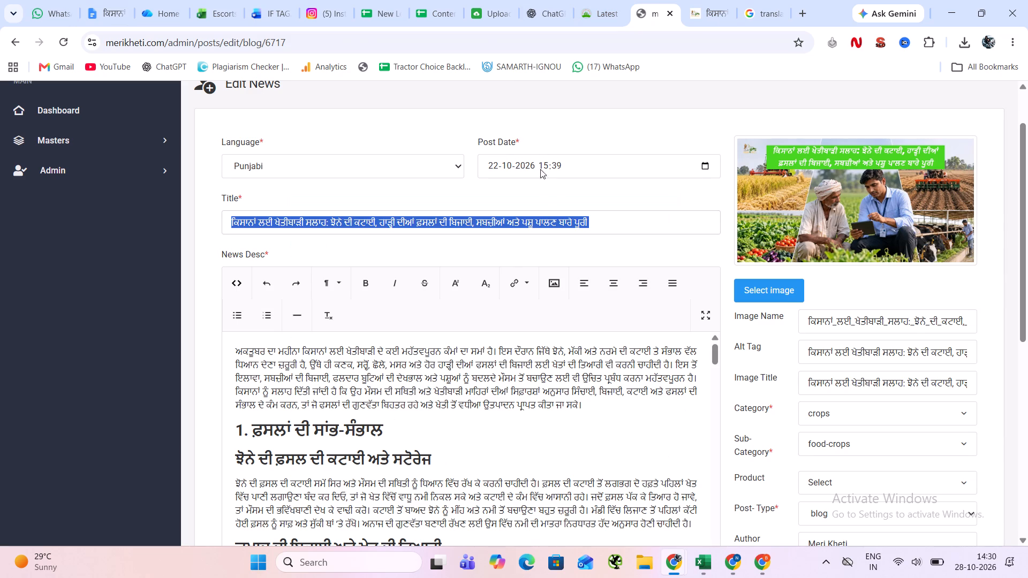
left_click(1027, 109)
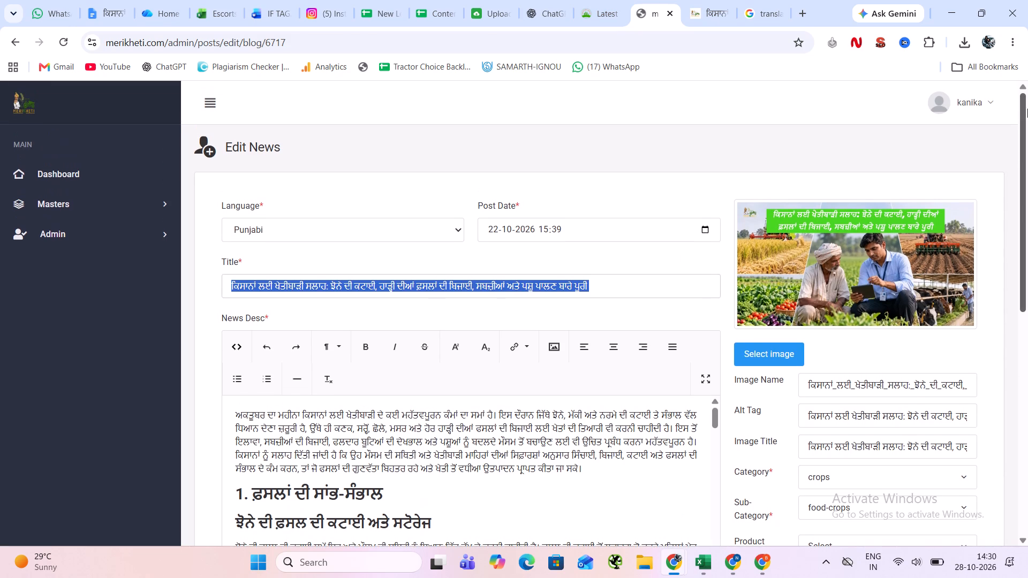
left_click(40, 200)
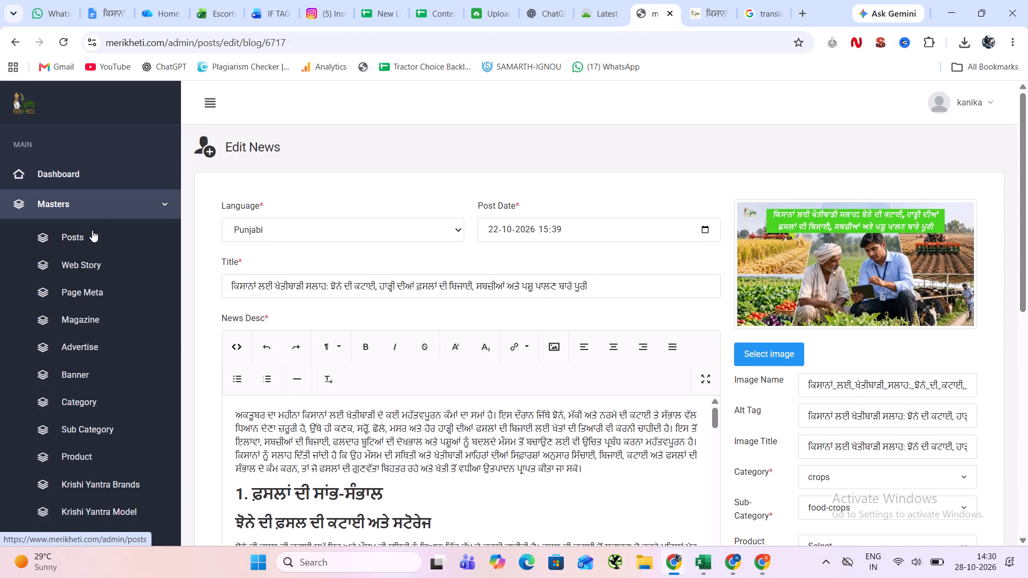
left_click(89, 231)
left_click(334, 251)
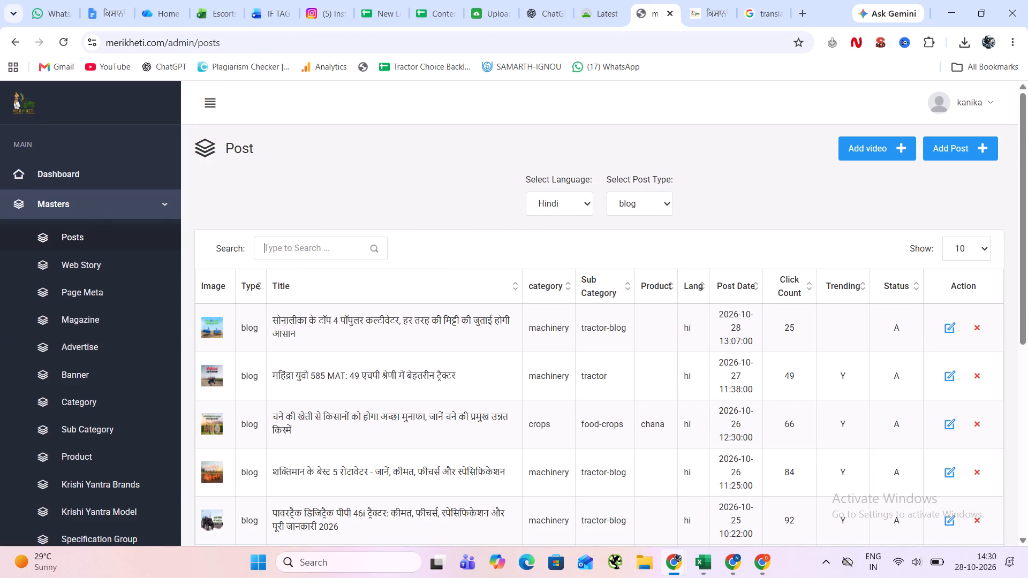
key("ctrl+v")
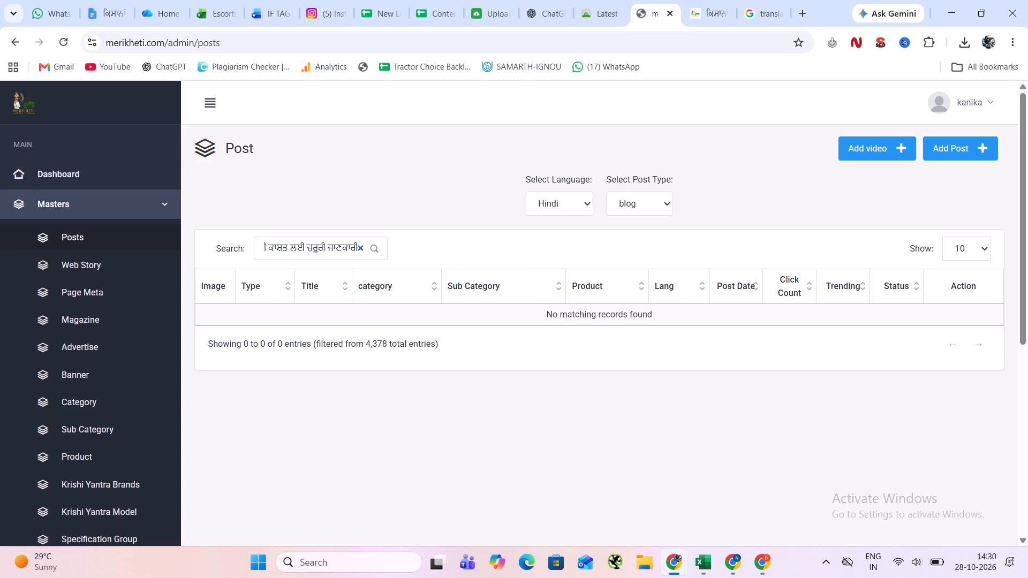
left_click(540, 200)
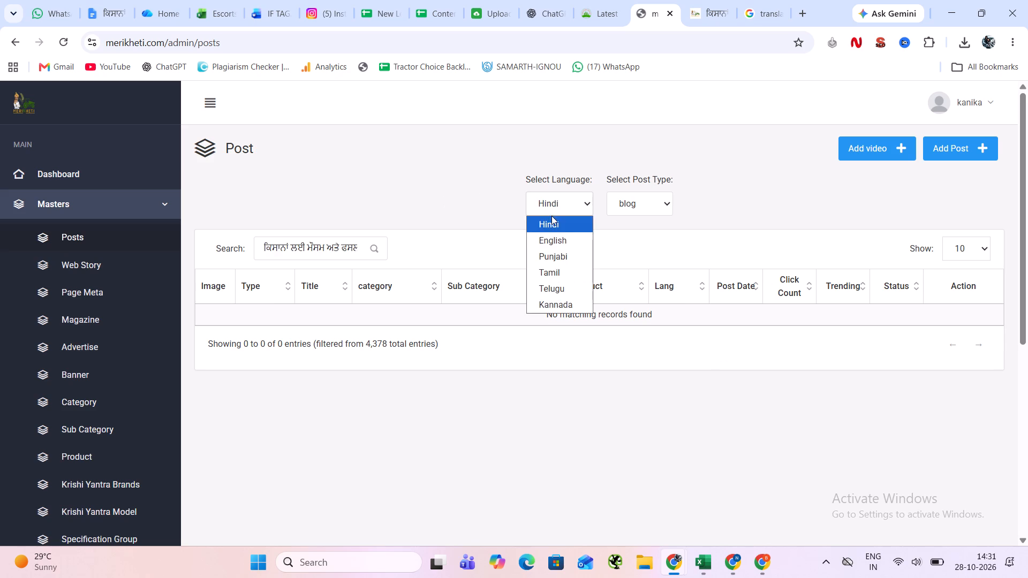
left_click(566, 253)
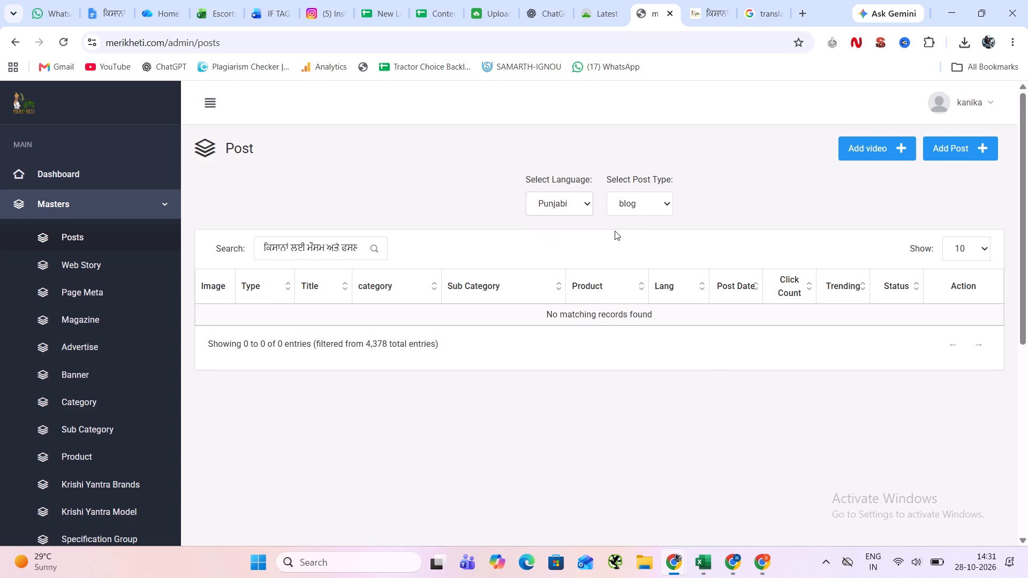
Start a new post with the copied headline as title, Punjabi as language and "nn" as news description.
left_click(970, 150)
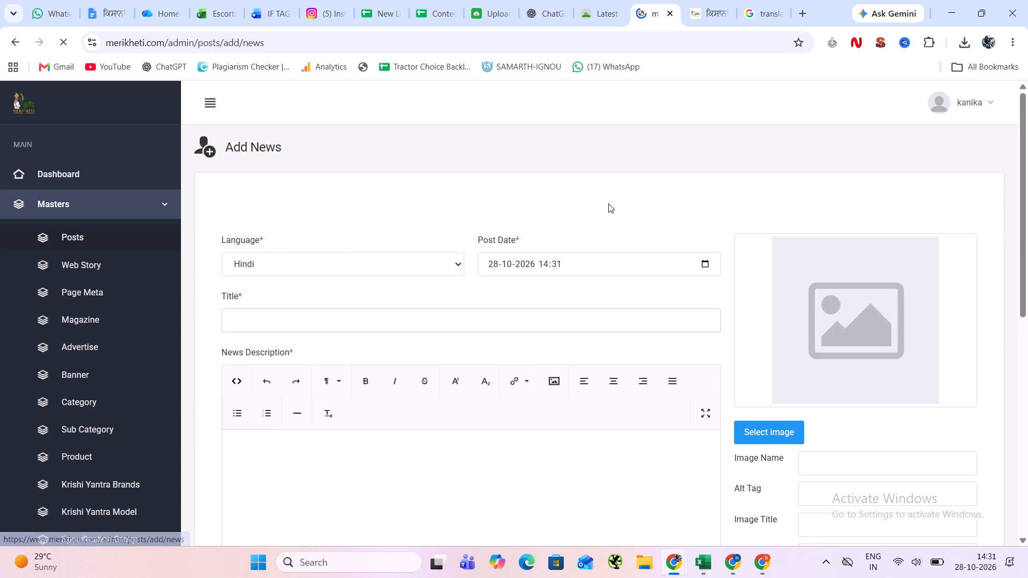
key("ctrl+v")
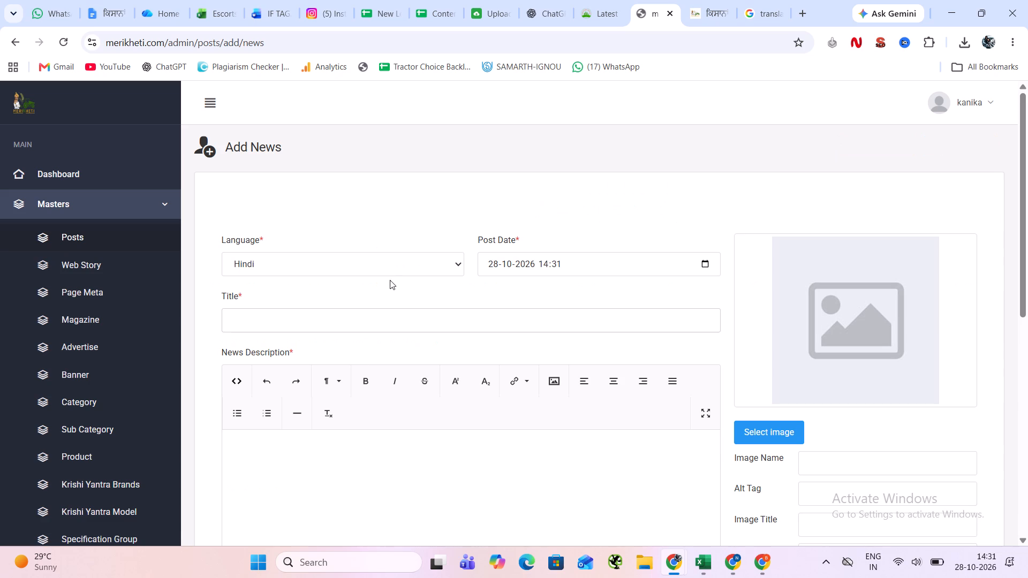
left_click(327, 329)
key("ctrl+v")
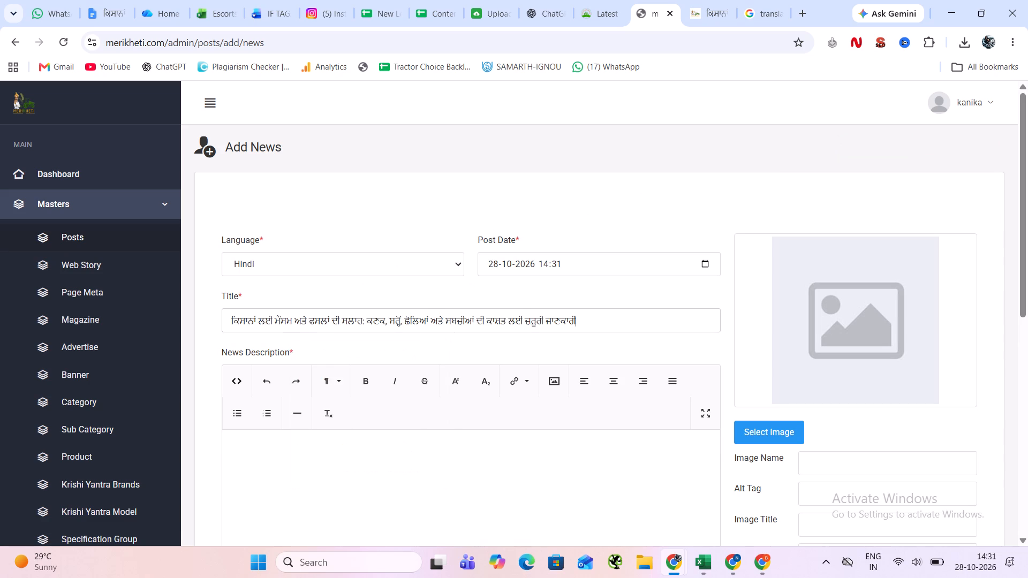
left_click(364, 255)
left_click(332, 319)
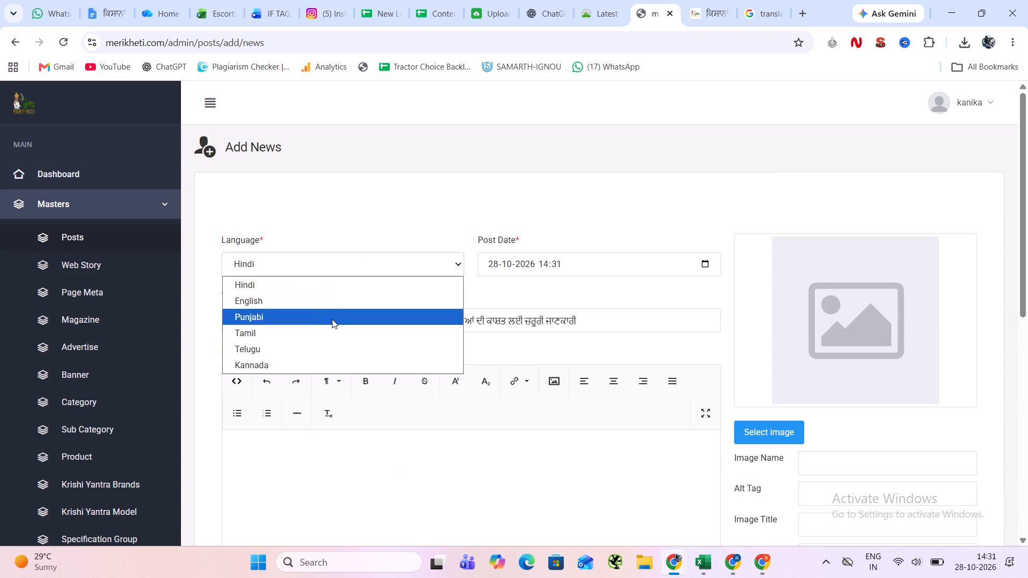
left_click_drag(1027, 260, 1027, 363)
left_click(445, 299)
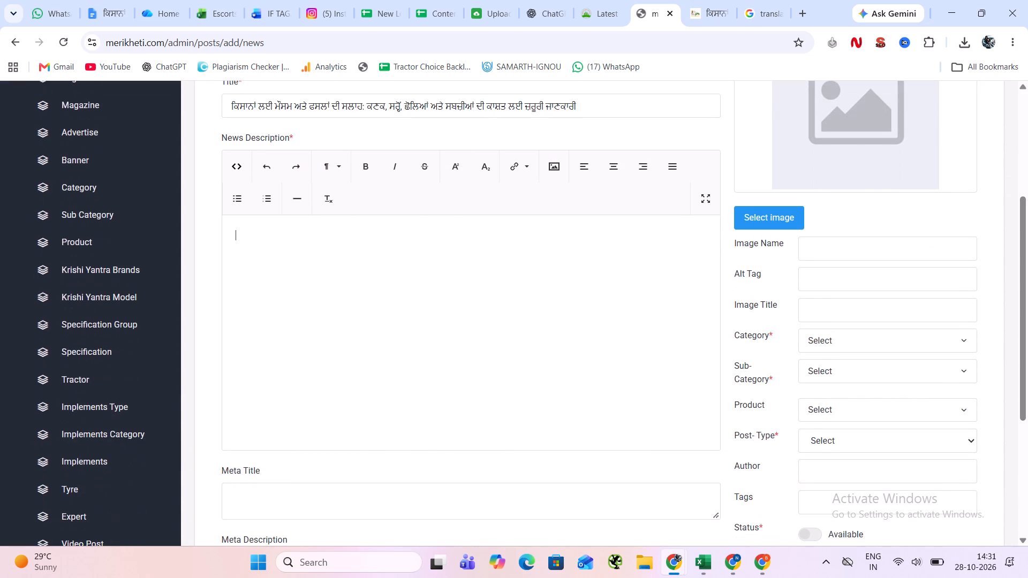
type("nn")
Set the new post's category to crops, sub-category to food-crops and post type to blog.
left_click(814, 345)
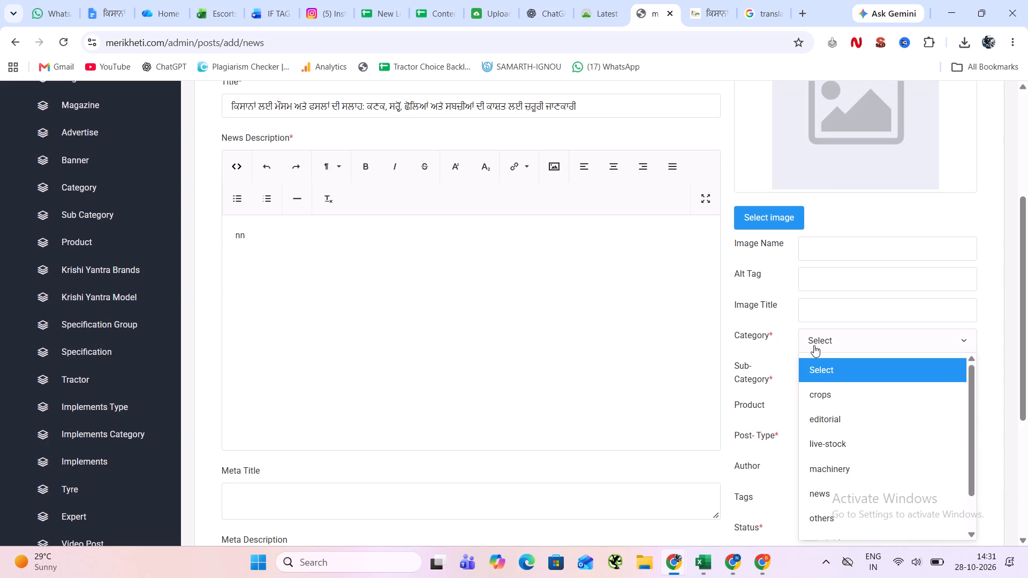
left_click(822, 383)
left_click(841, 379)
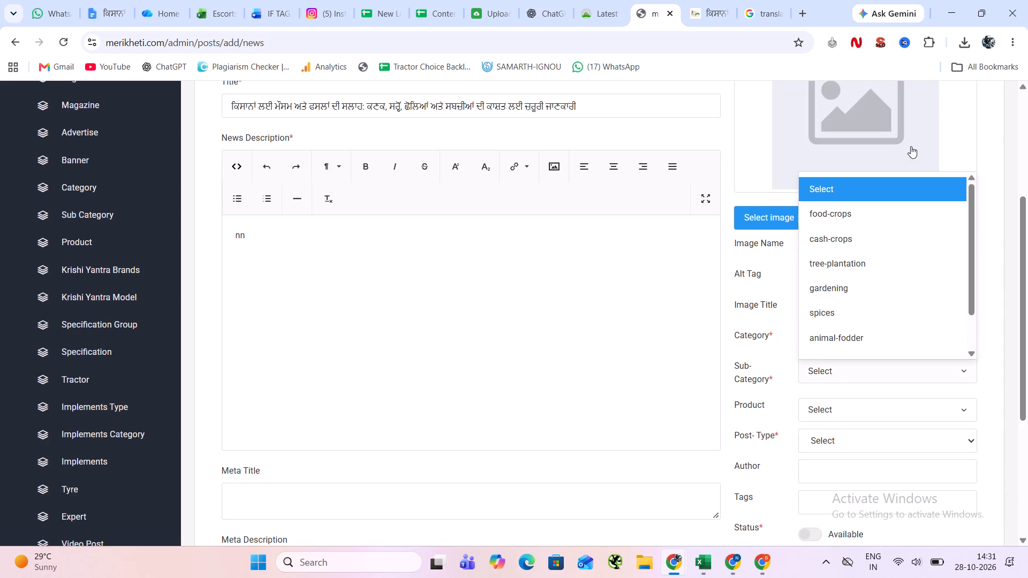
left_click(877, 212)
left_click_drag(1027, 291, 1027, 367)
left_click(918, 272)
left_click(883, 322)
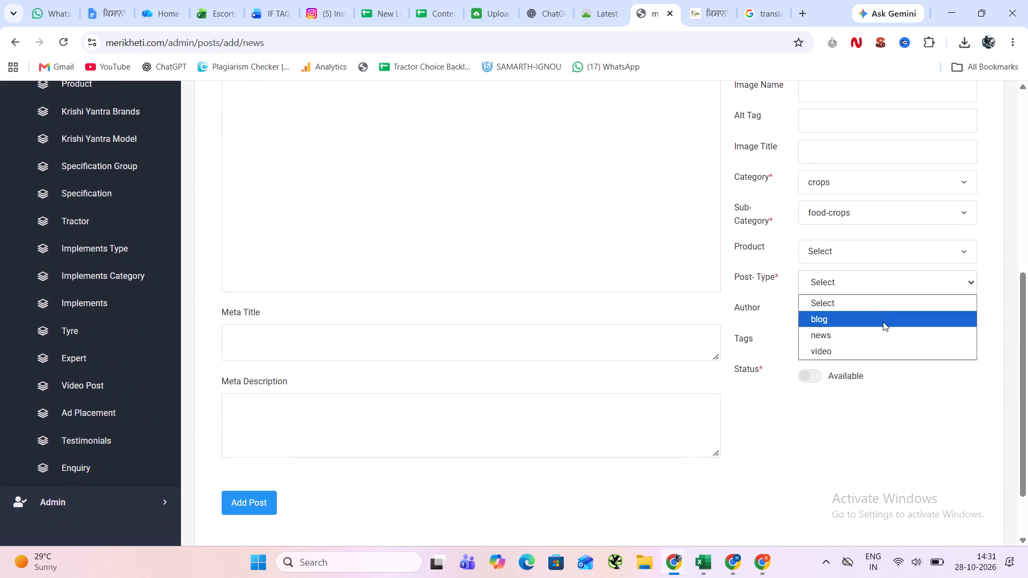
left_click_drag(1027, 351, 1027, 385)
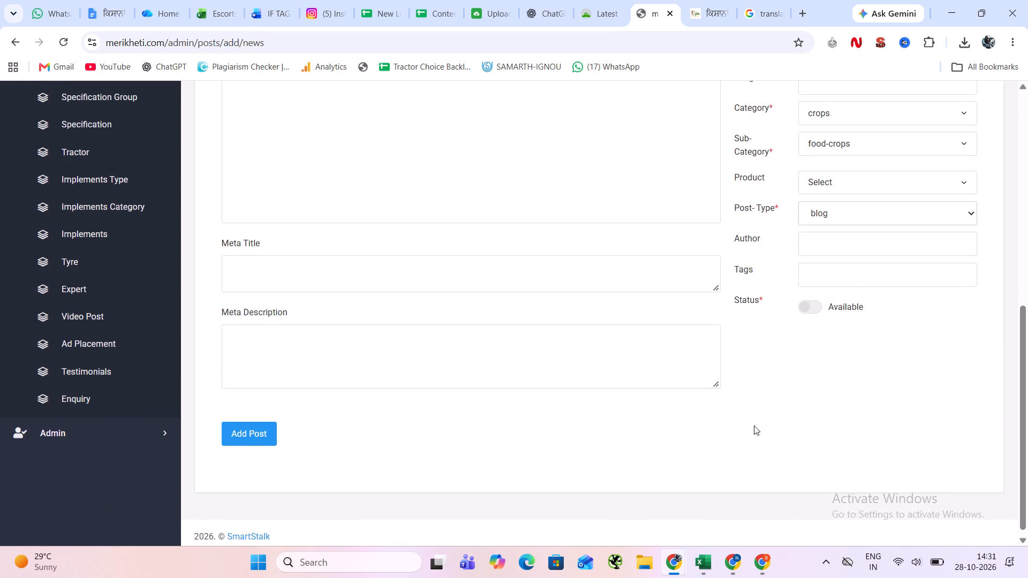
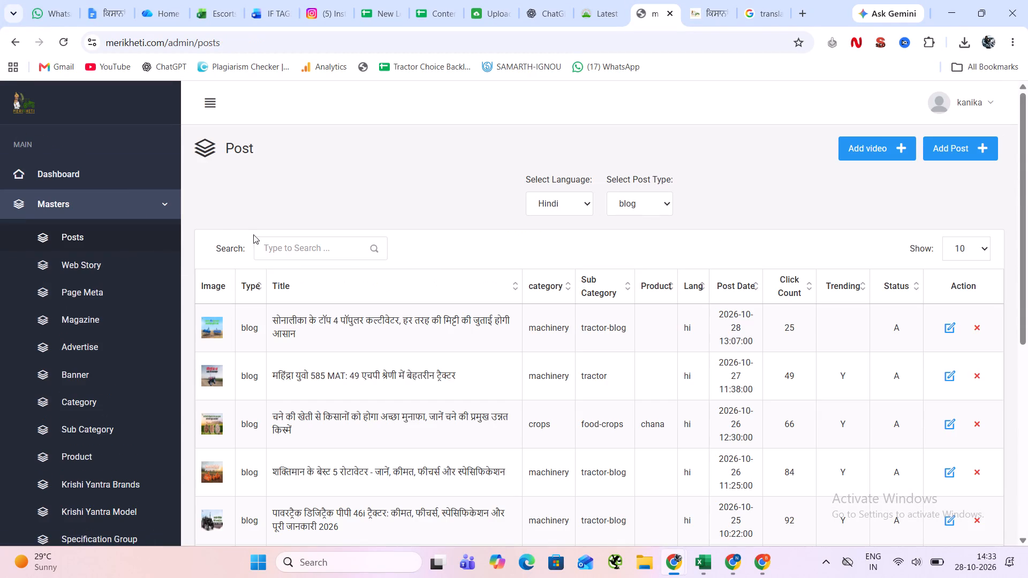
Start a search in the list of Hindi blog posts.
left_click(299, 247)
Copy the article headline from the Google Docs source and search the merikheti.com posts list for it.
key("ctrl+v")
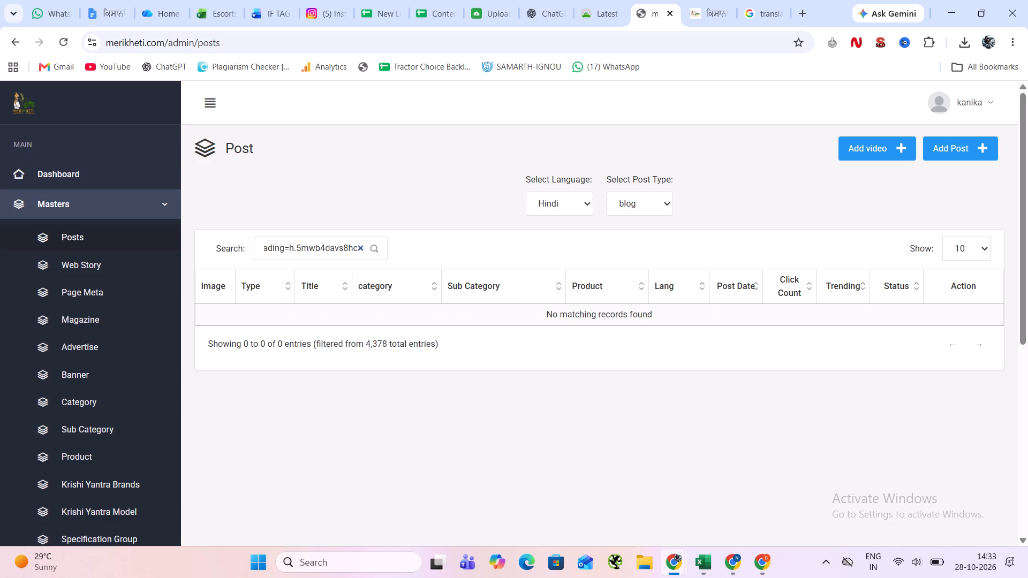
double_click(299, 247)
left_click_drag(299, 247, 430, 45)
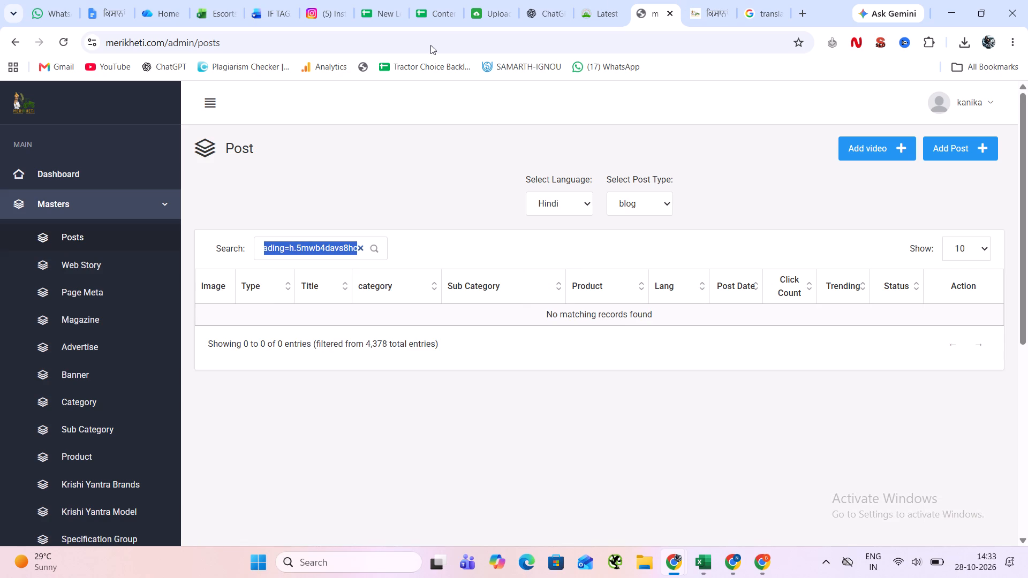
left_click_drag(430, 45, 261, 96)
left_click(105, 5)
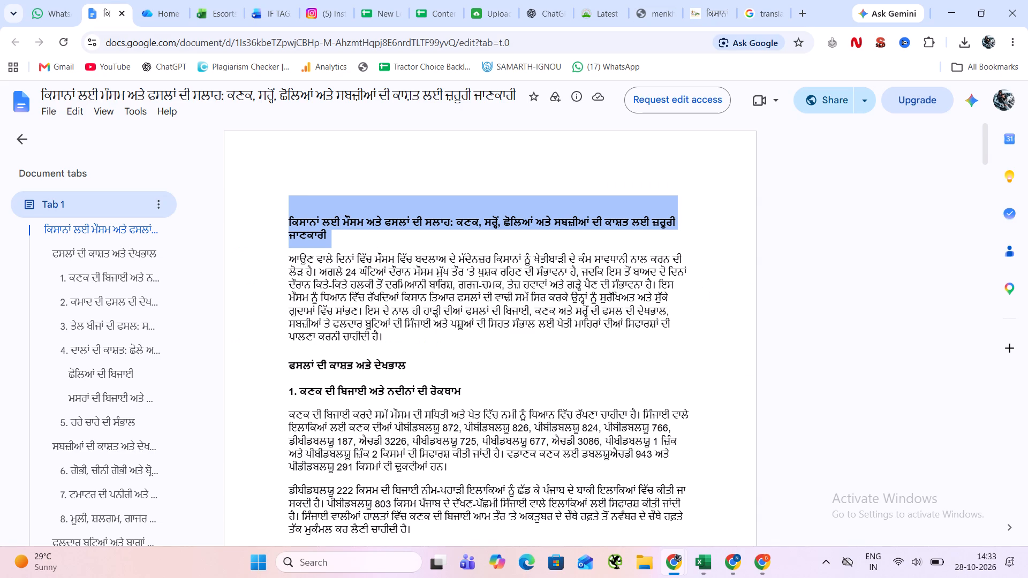
key("ctrl+c")
left_click(639, 0)
key("ctrl+v")
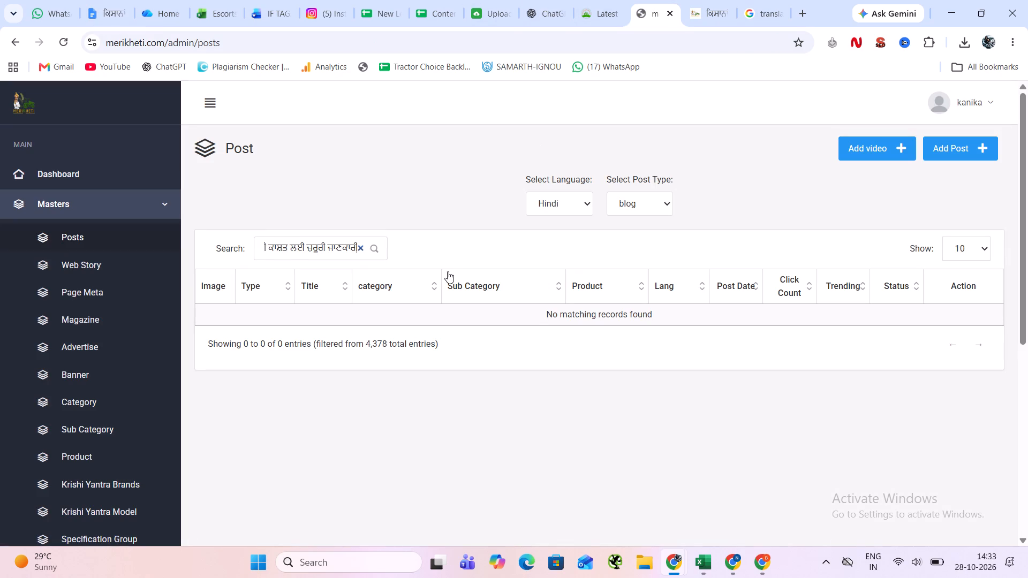
Filter the posts list to Punjabi and open the post type filter's choices.
left_click(572, 204)
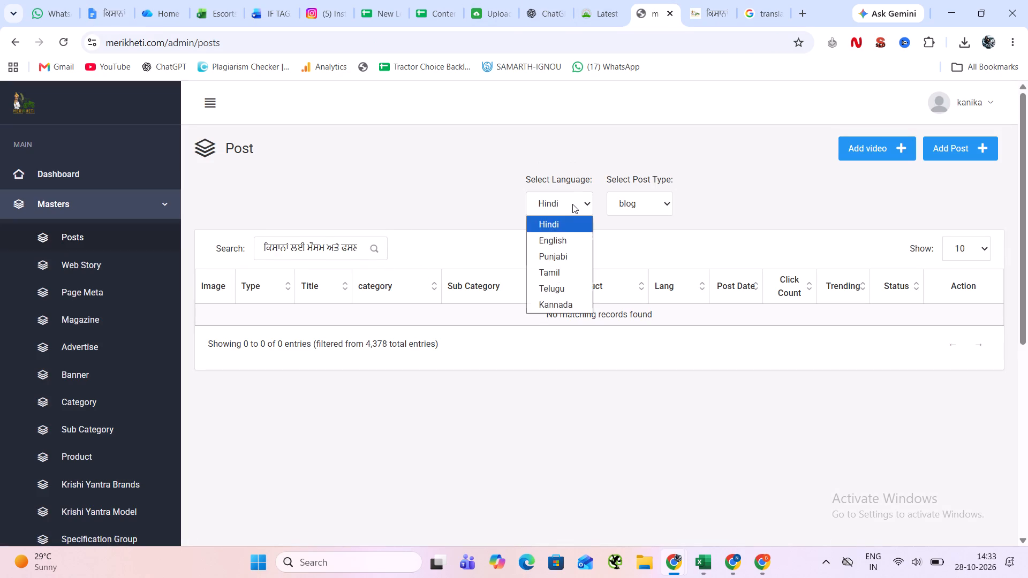
left_click(560, 255)
left_click(625, 210)
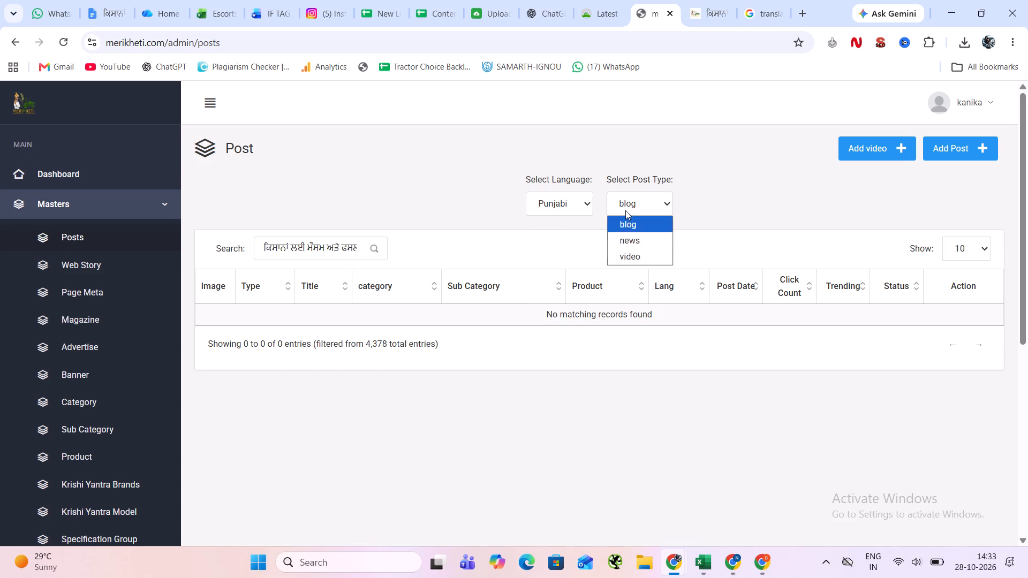
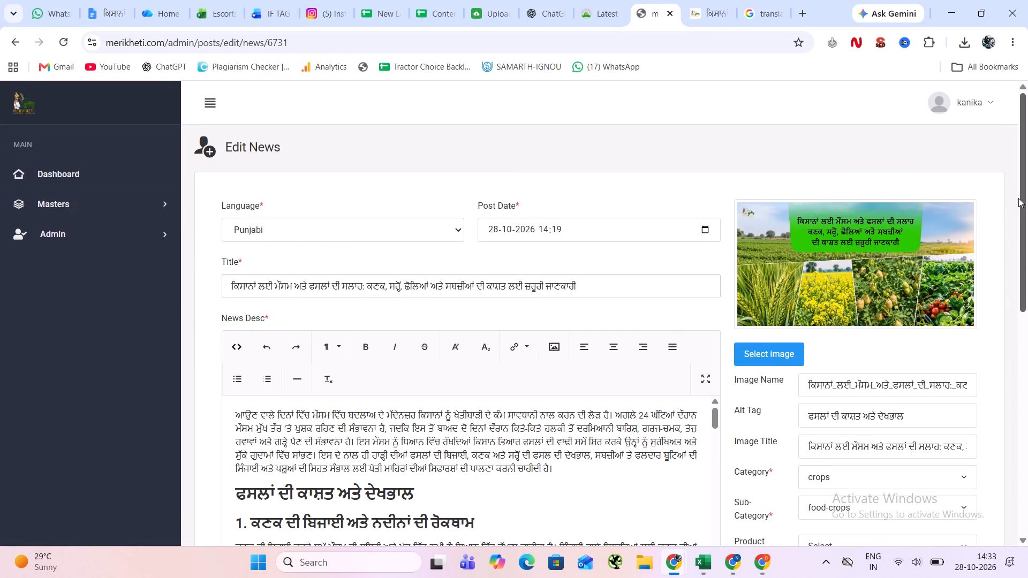
left_click_drag(1018, 198, 1027, 366)
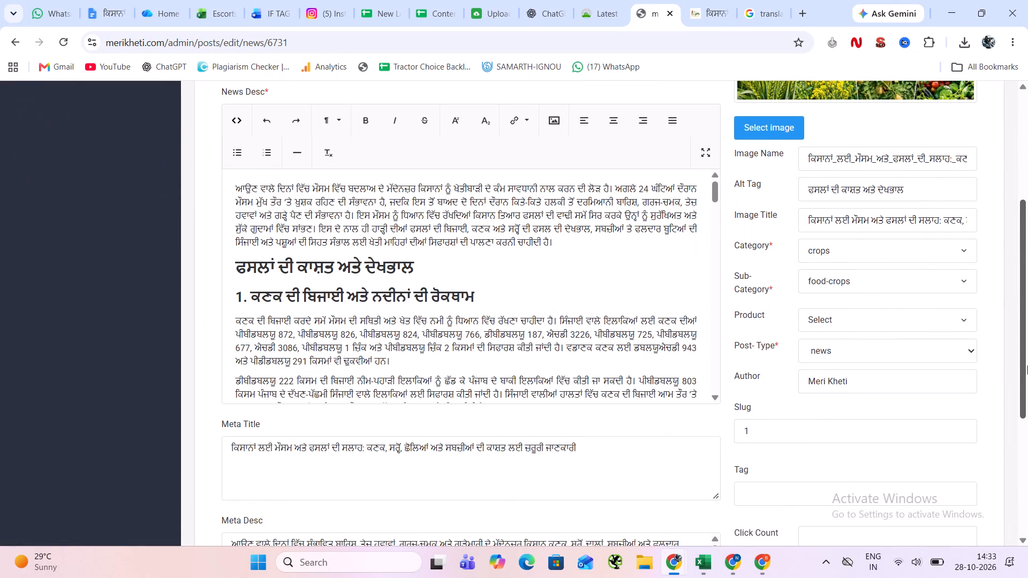
left_click_drag(1027, 366, 1011, 456)
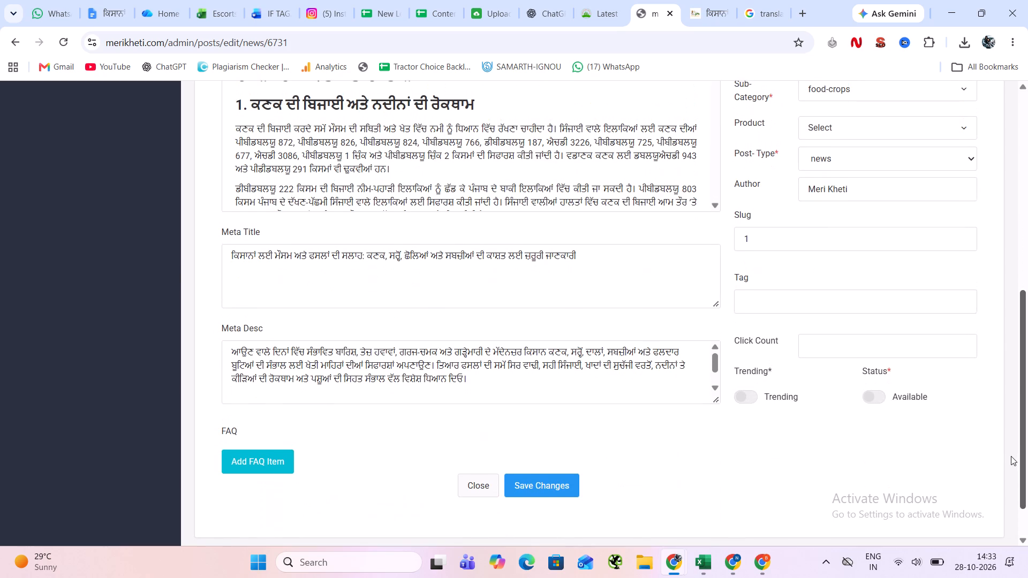
left_click_drag(1011, 456, 1008, 261)
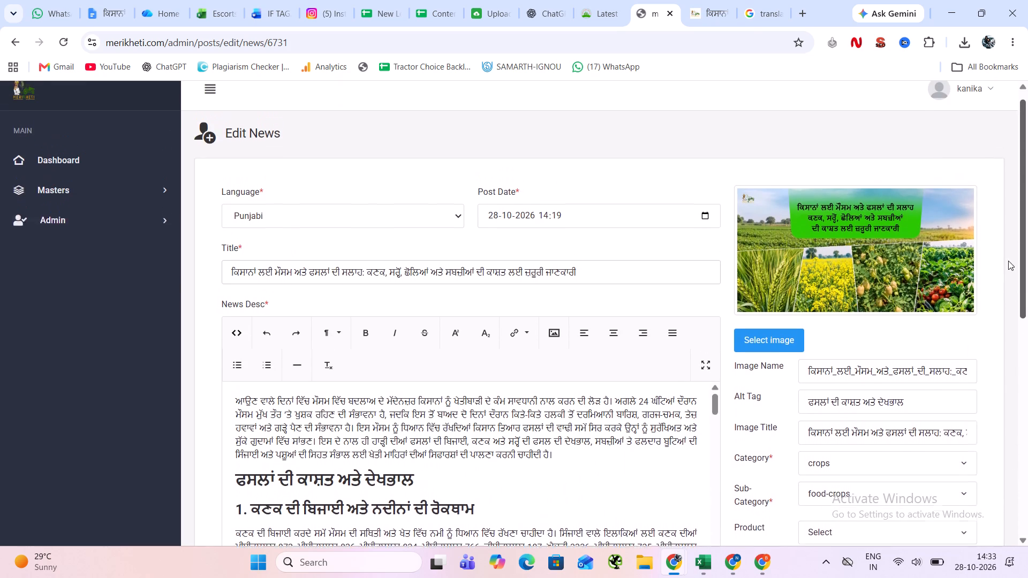
left_click_drag(1008, 261, 1003, 255)
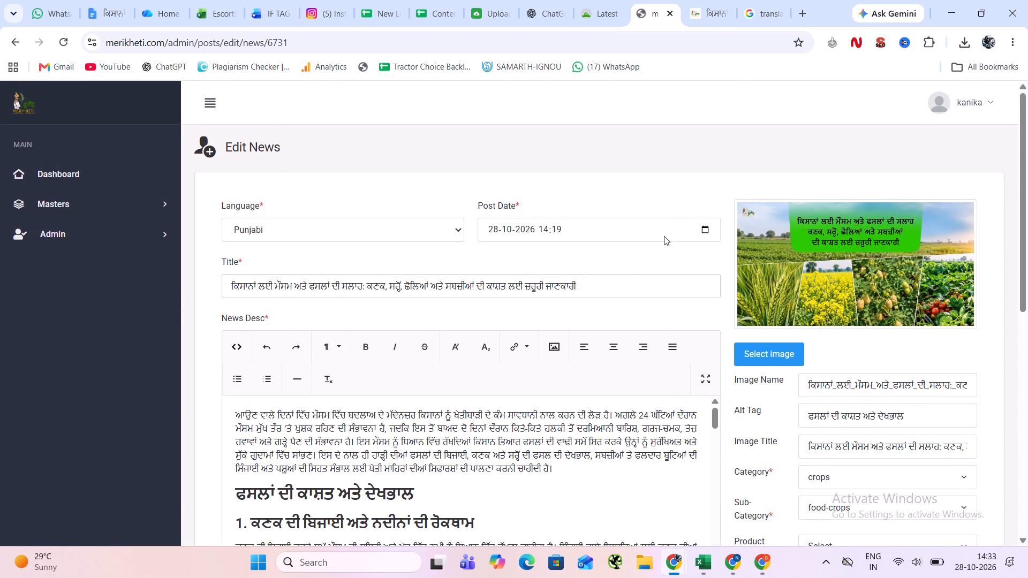
left_click(714, 230)
left_click(704, 230)
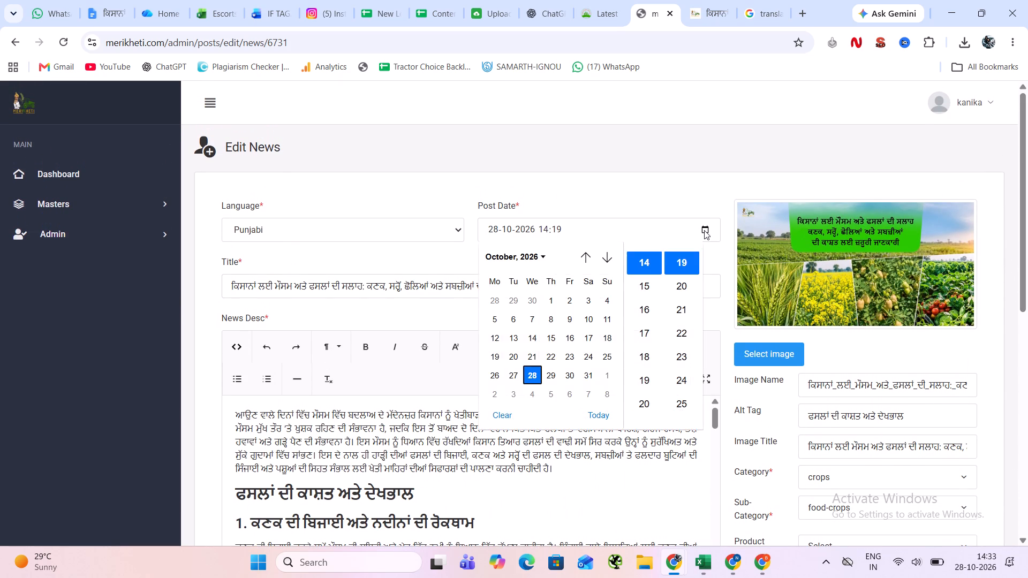
left_click(687, 405)
key("Down")
key("Down")
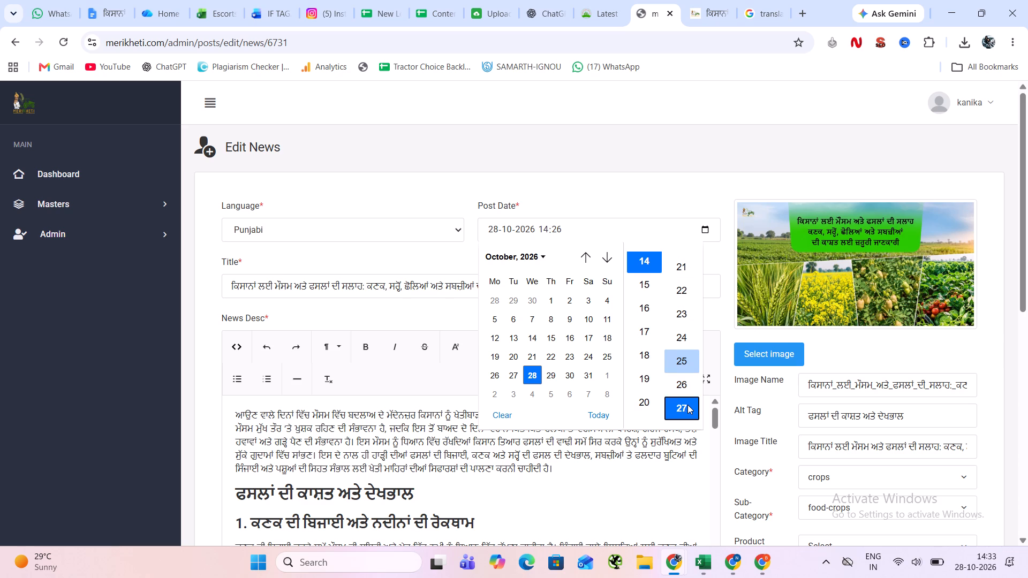
key("Down")
key("Down")
key("Down")
key("Down")
key("Down")
key("Down")
left_click(687, 405)
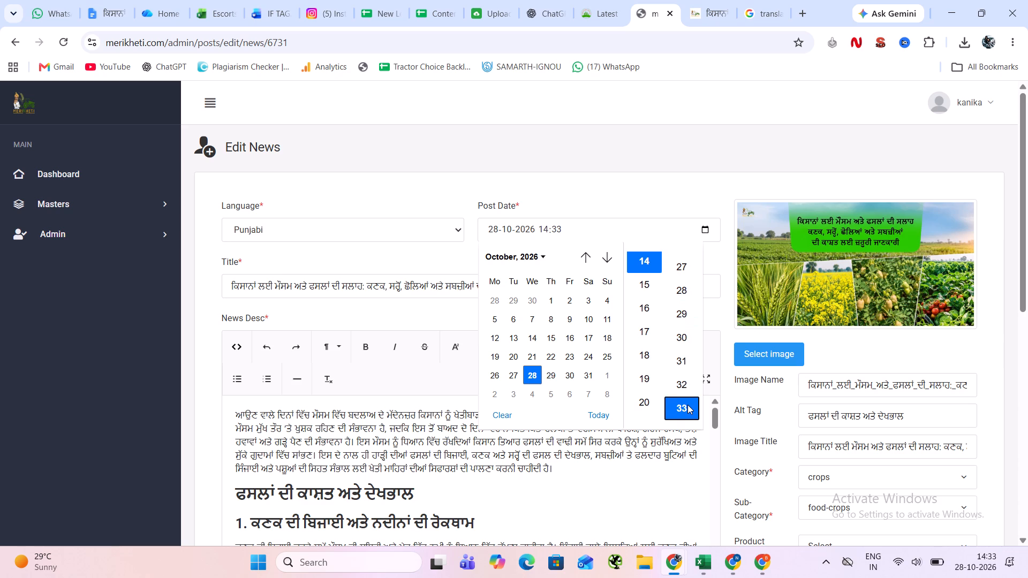
left_click(687, 405)
left_click(687, 405)
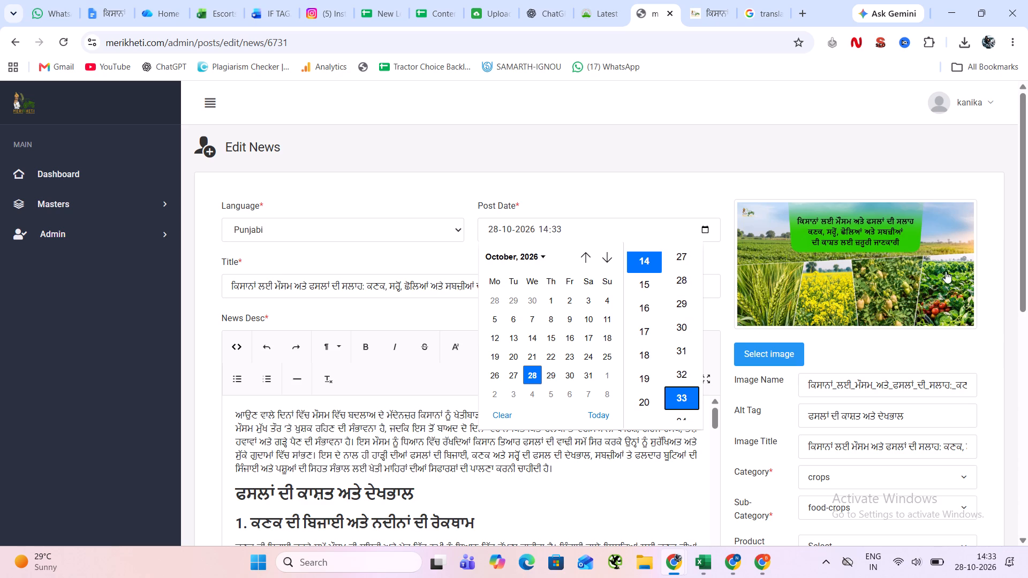
left_click(1027, 233)
Check the rest of the news post's form, through the slug, meta description and status fields.
left_click_drag(1027, 233, 1027, 255)
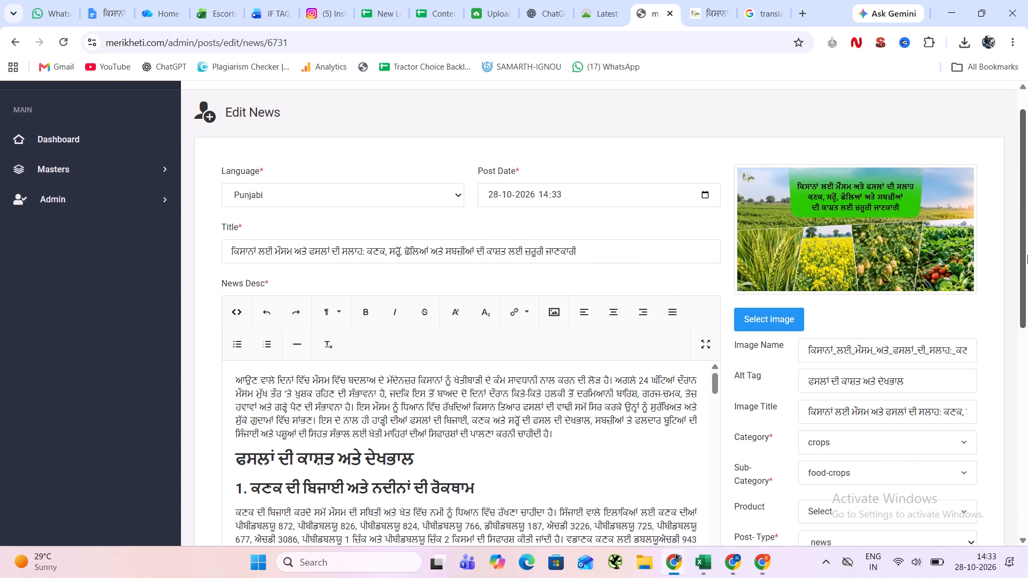
left_click_drag(1027, 255, 1026, 273)
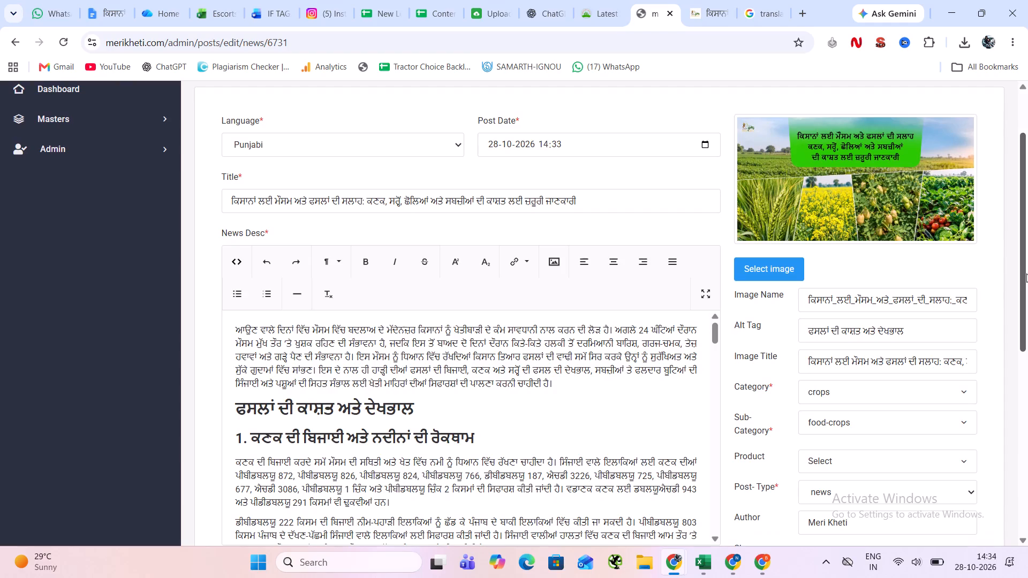
left_click_drag(1026, 273, 1024, 374)
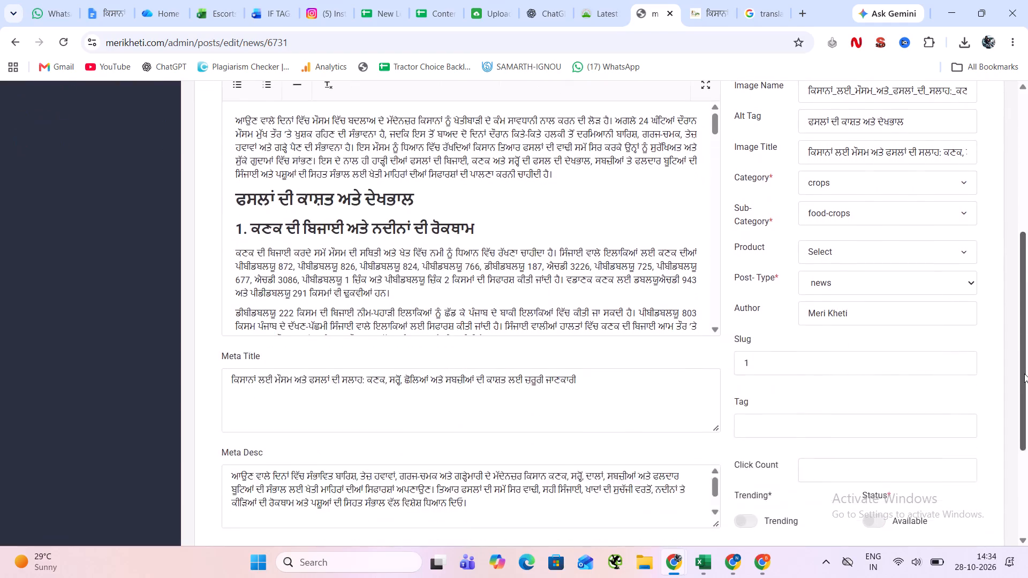
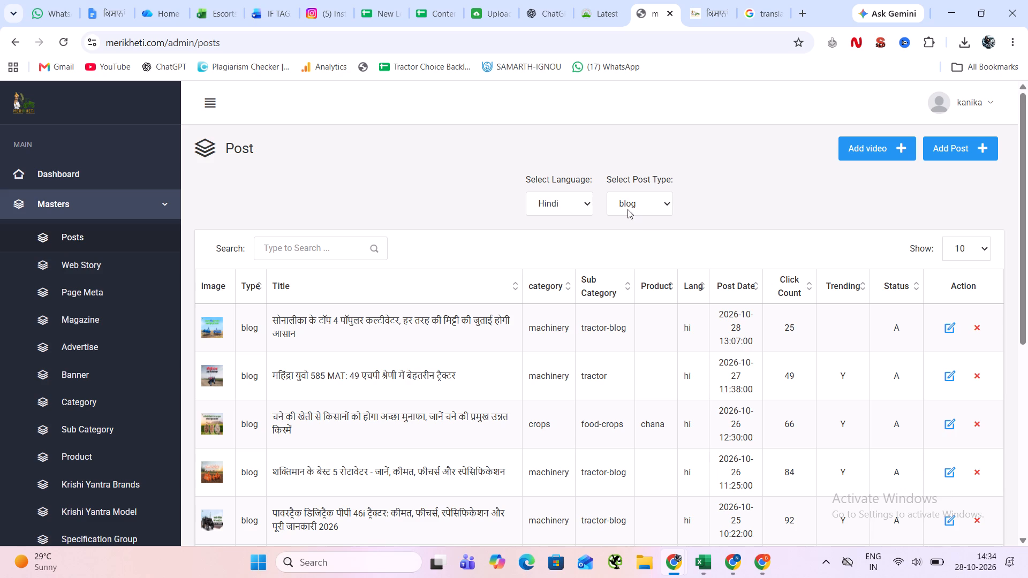
Open the language filter choices for the list of blog posts.
left_click(593, 201)
left_click(568, 207)
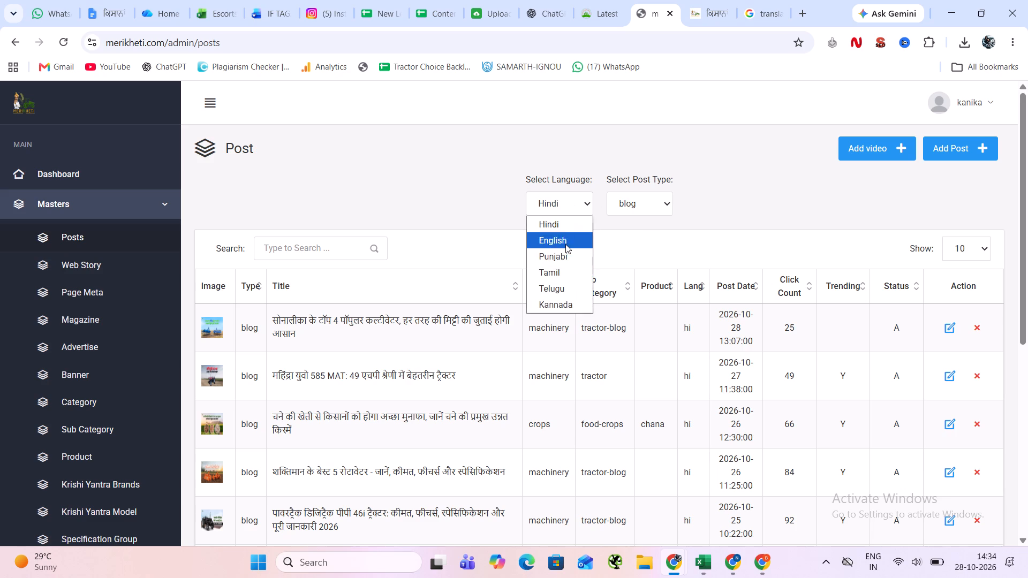
Filter the posts list to Punjabi language and the news post type.
left_click(562, 253)
left_click(637, 201)
left_click(639, 234)
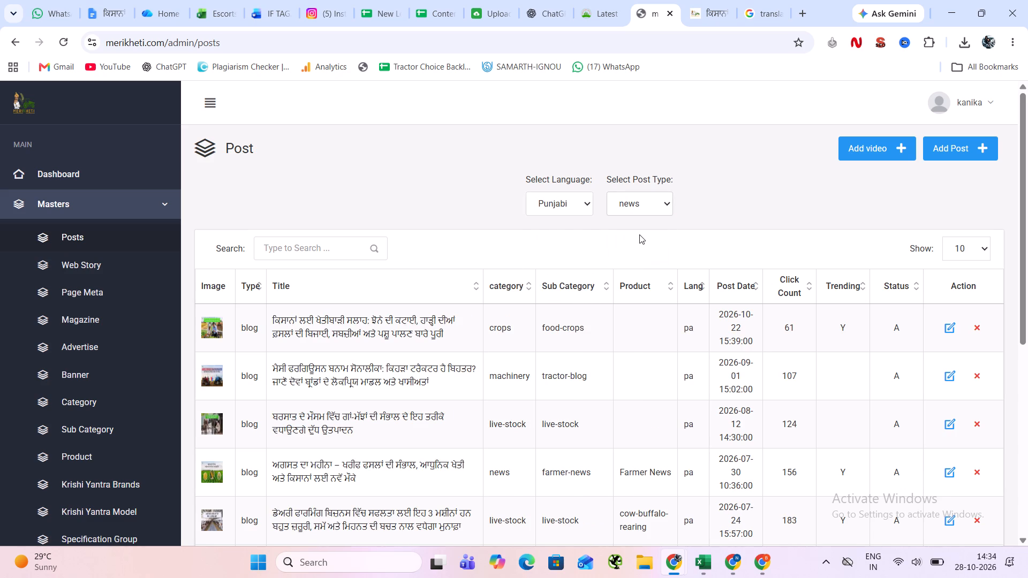